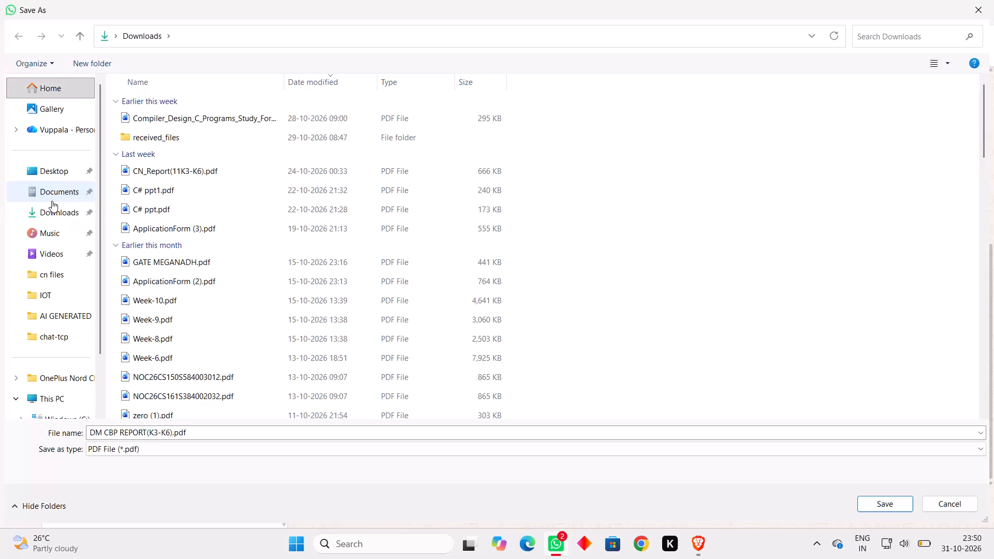
Choose the Downloads folder as the save location for DM CBP REPORT(K3-K6).pdf.
left_click(52, 205)
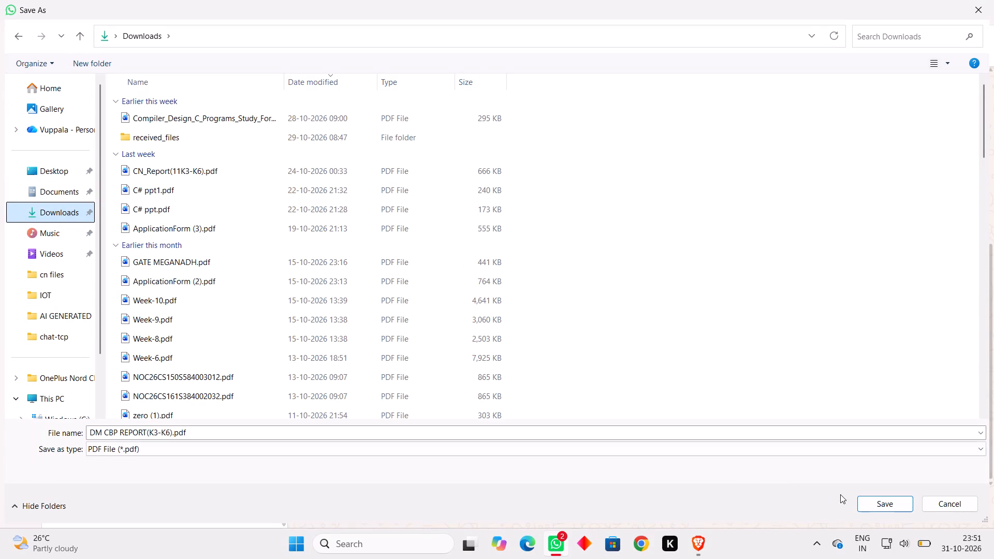
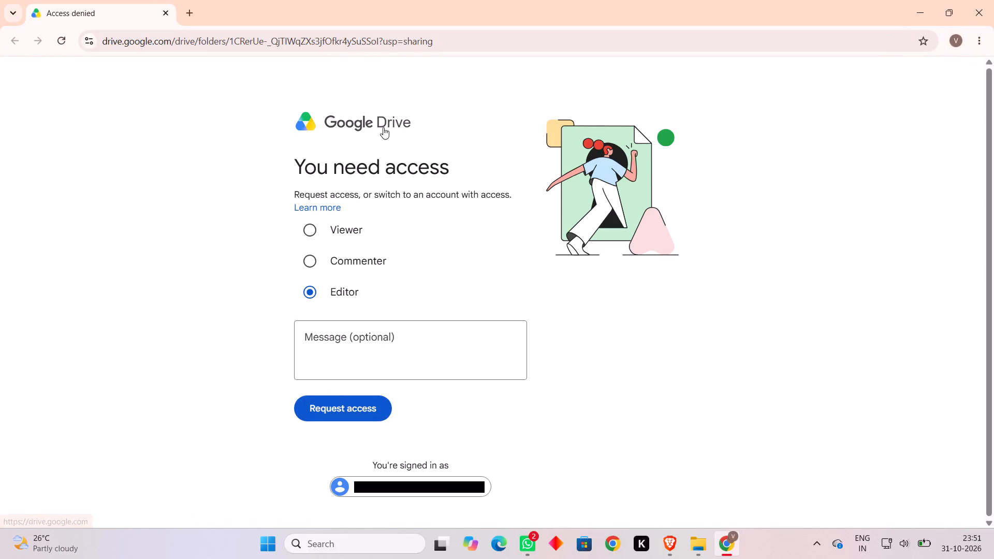
Copy the web address of the shared Google Drive folder that requires access.
left_click(456, 38)
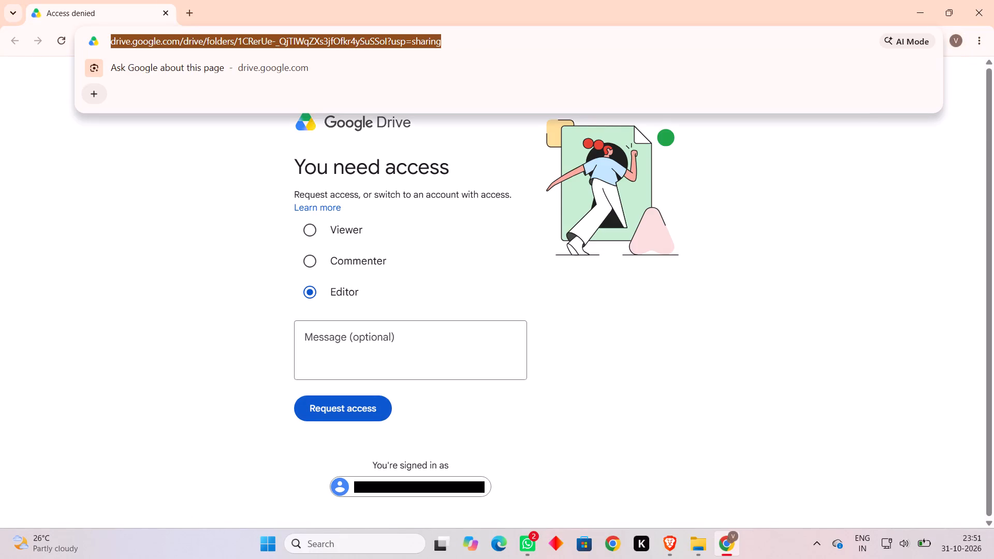
key("ctrl+c")
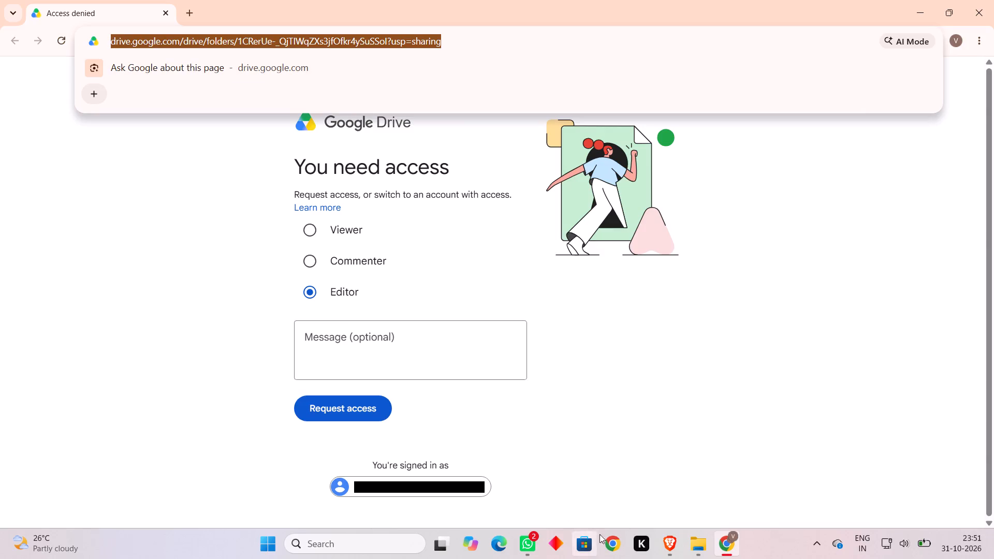
Launch a new Google Chrome window to bring up the choice of user profiles.
left_click(603, 536)
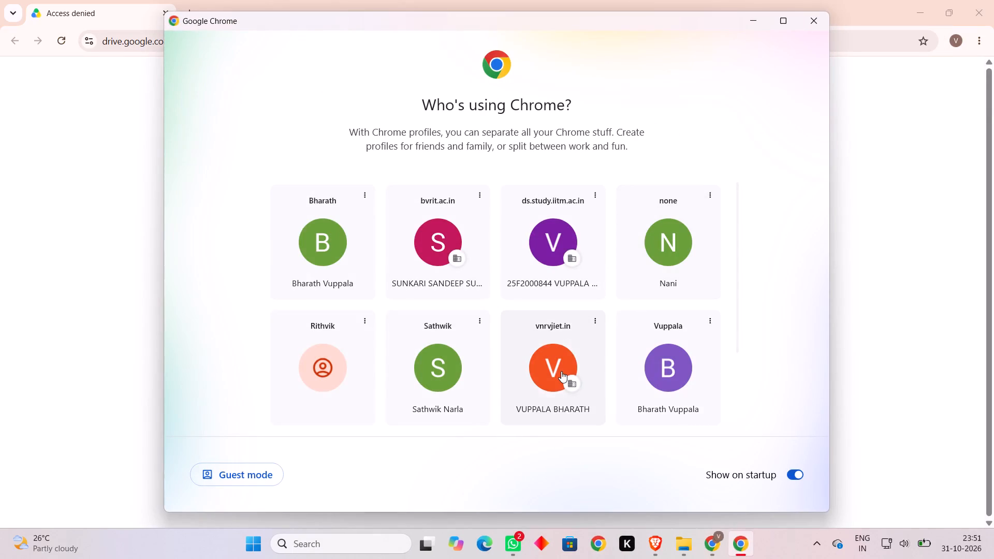
Open the vnrvjiet.in browser profile and paste the copied Google Drive folder link as the web address.
left_click(561, 371)
key("ctrl+v")
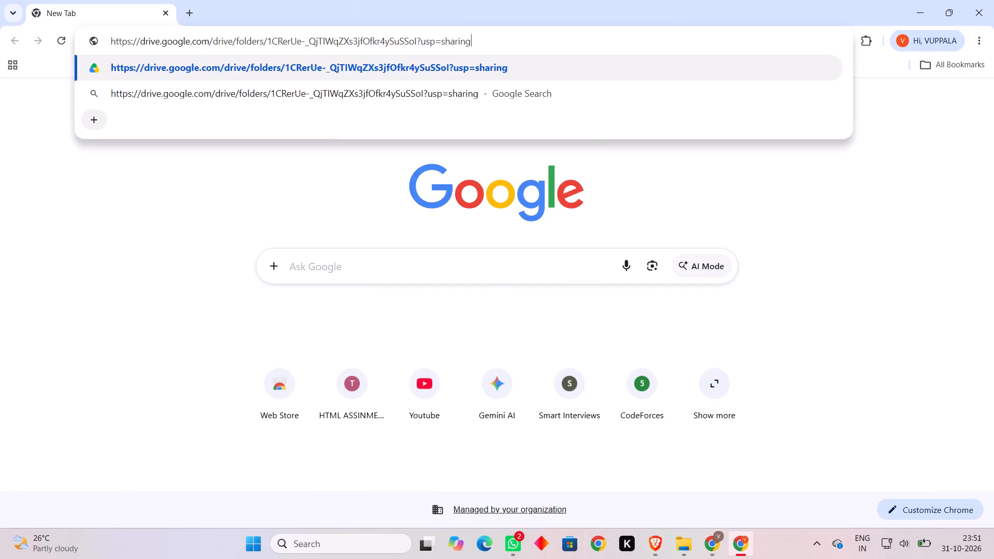
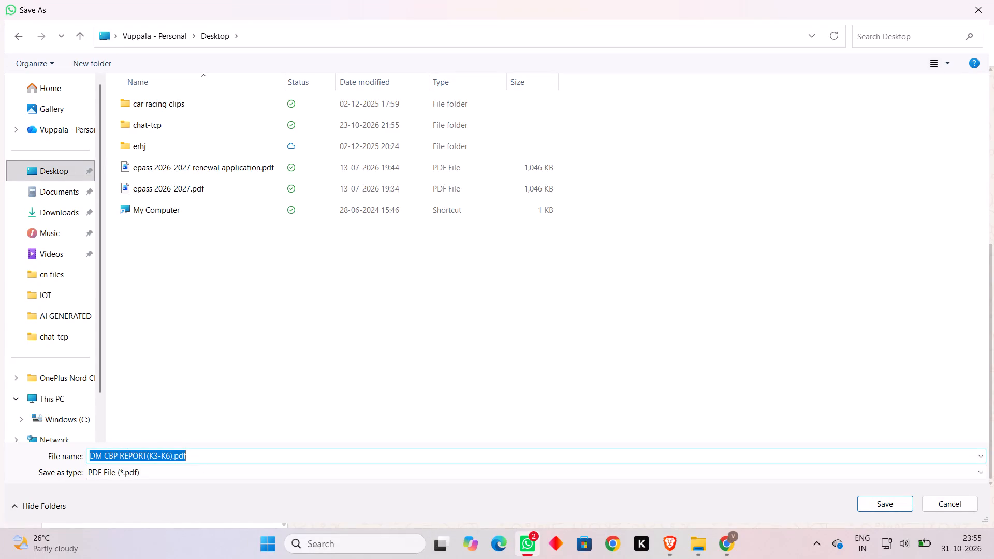
Start editing the file name DM CBP REPORT(K3-K6).pdf at its beginning in the Save As dialog.
key("End")
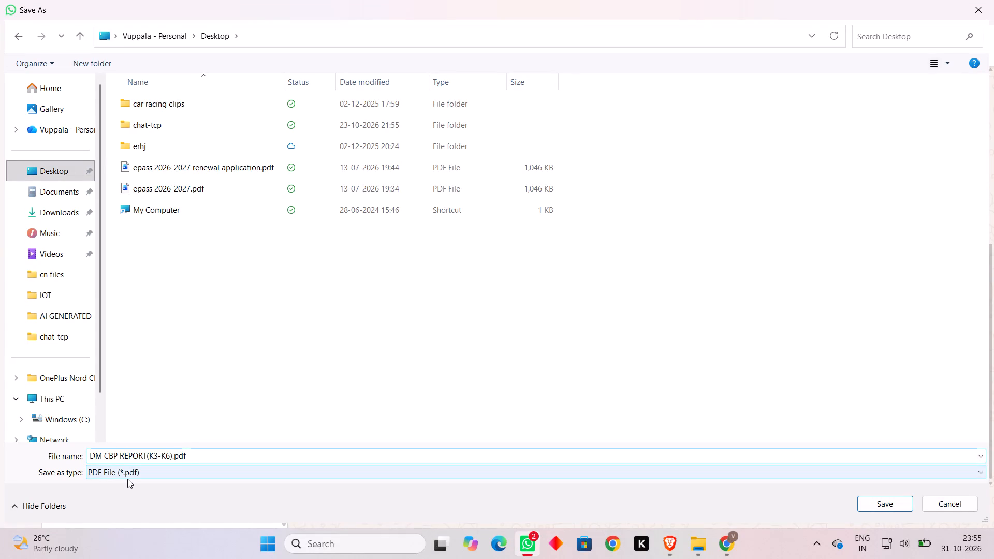
key("Home")
left_click_drag(239, 442, 233, 450)
left_click(233, 455)
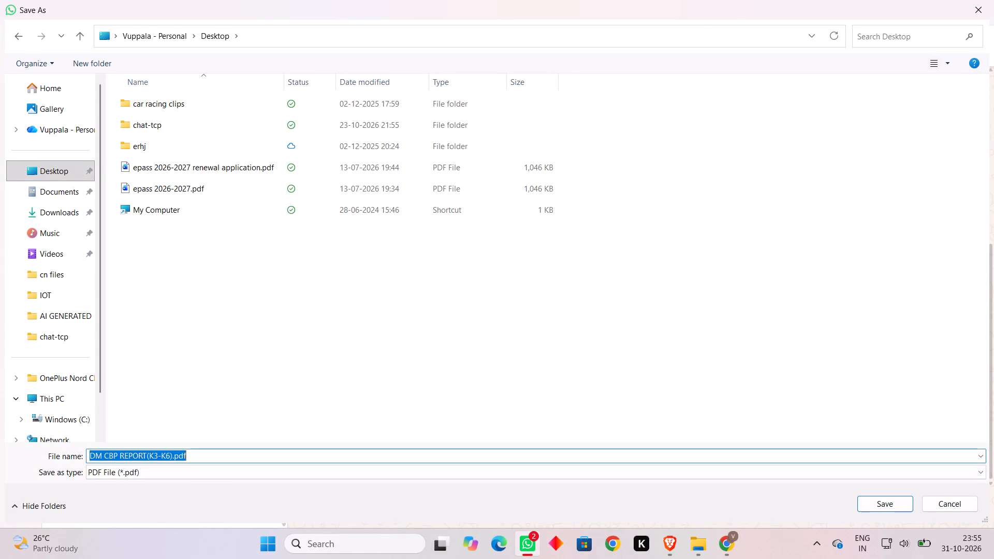
key("End")
key("Home")
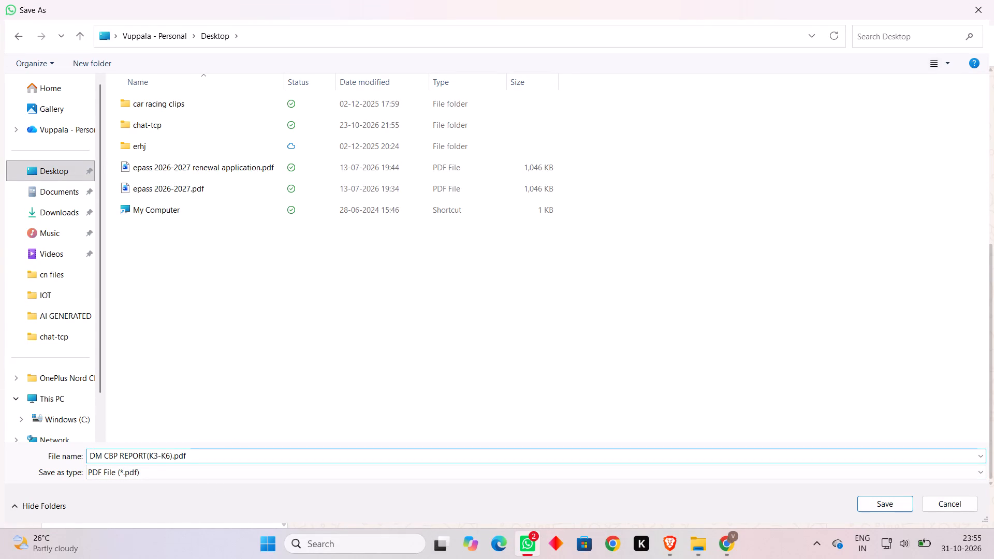
Open the file name DM CBP REPORT(K3-K6).pdf for editing at its beginning in WhatsApp's Save As dialog.
left_click_drag(187, 457, 186, 457)
left_click_drag(186, 457, 79, 450)
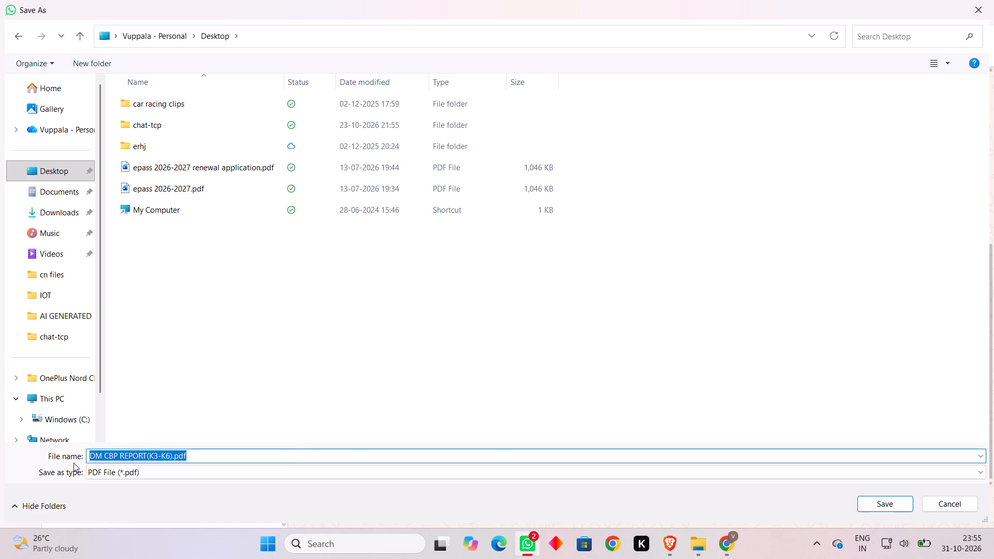
key("End")
key("Home")
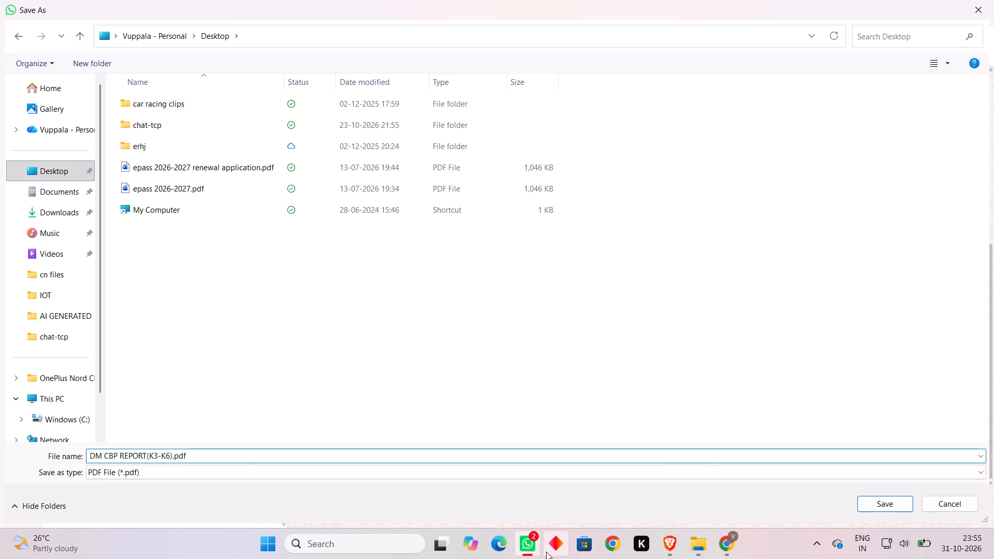
left_click(523, 543)
left_click(522, 543)
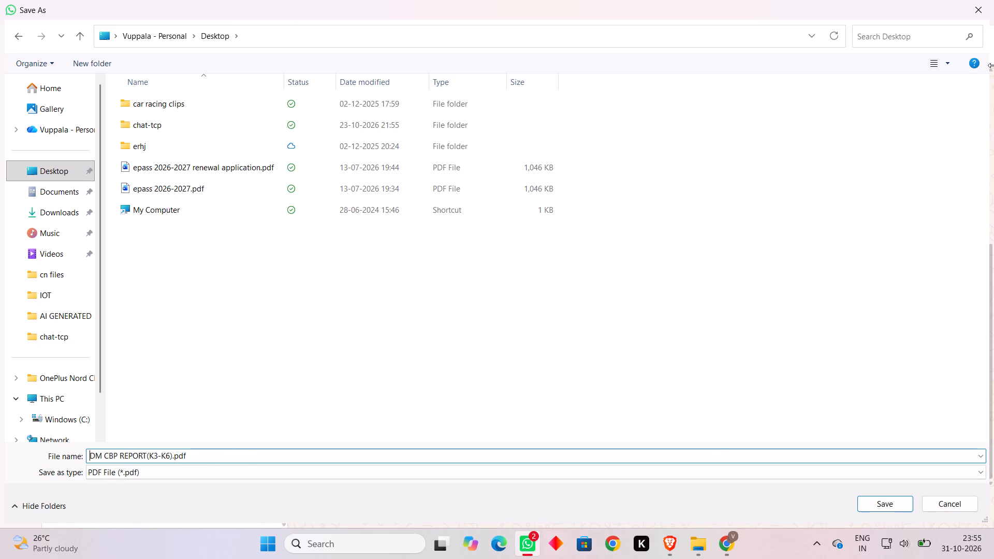
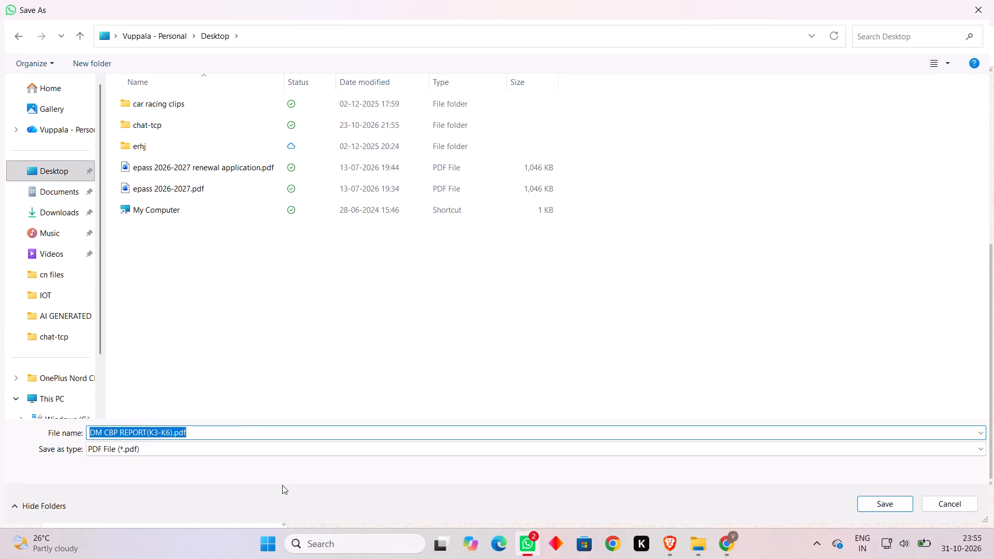
Replace the suggested PDF file name in the Save As dialog with a new name beginning with 1.
key("End")
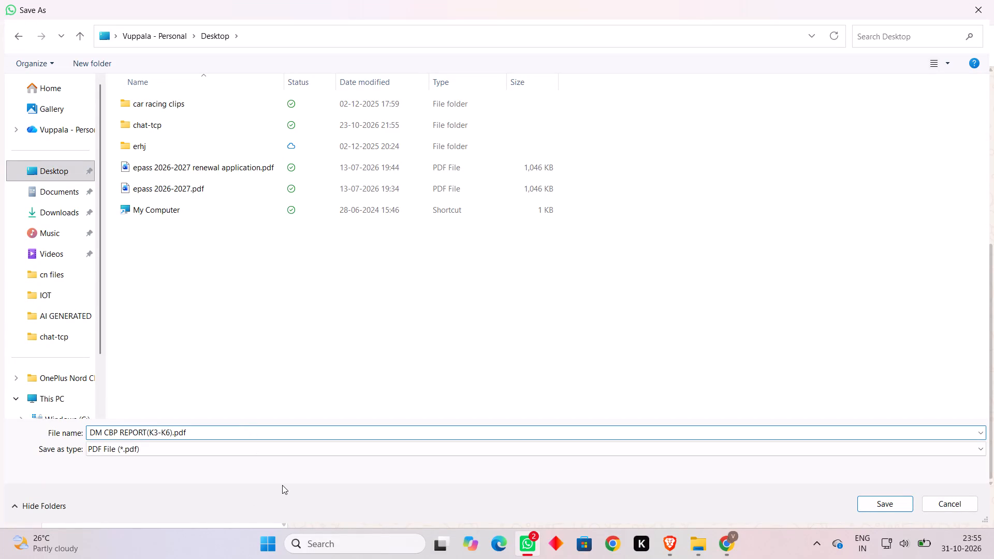
key("BackSpace")
key("BackSpace")
key("BackSpace")
key("BackSpace")
key("BackSpace")
key("BackSpace")
key("BackSpace")
key("BackSpace")
key("BackSpace")
key("BackSpace")
key("BackSpace")
key("BackSpace")
key("BackSpace")
key("BackSpace")
key("BackSpace")
key("BackSpace")
key("BackSpace")
key("BackSpace")
key("BackSpace")
key("BackSpace")
key("End")
key("Home")
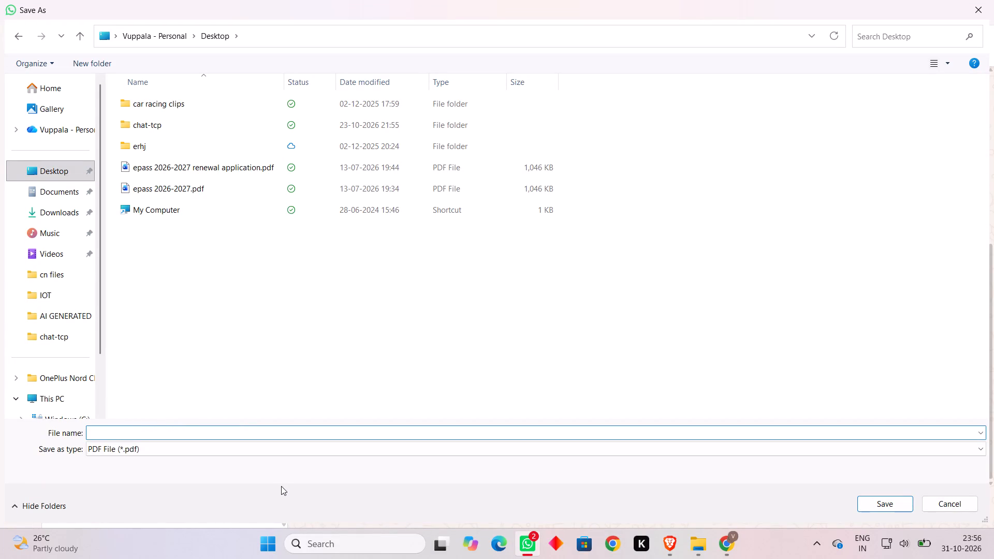
key("End")
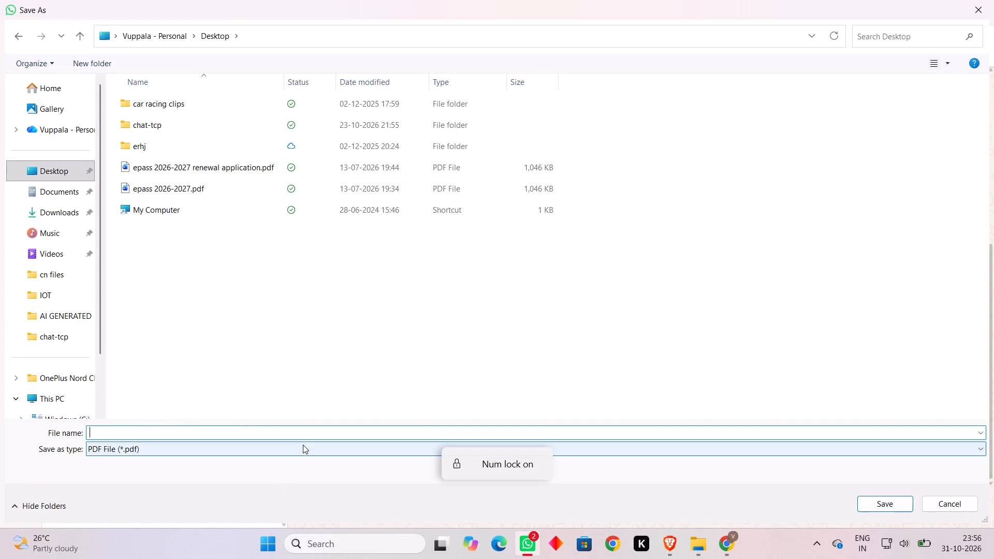
key("Home")
key("1")
Complete the PDF's file name as 17_Daily Expense Prediction, using the copied project title and an underscore after the number.
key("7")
key("ctrl+v")
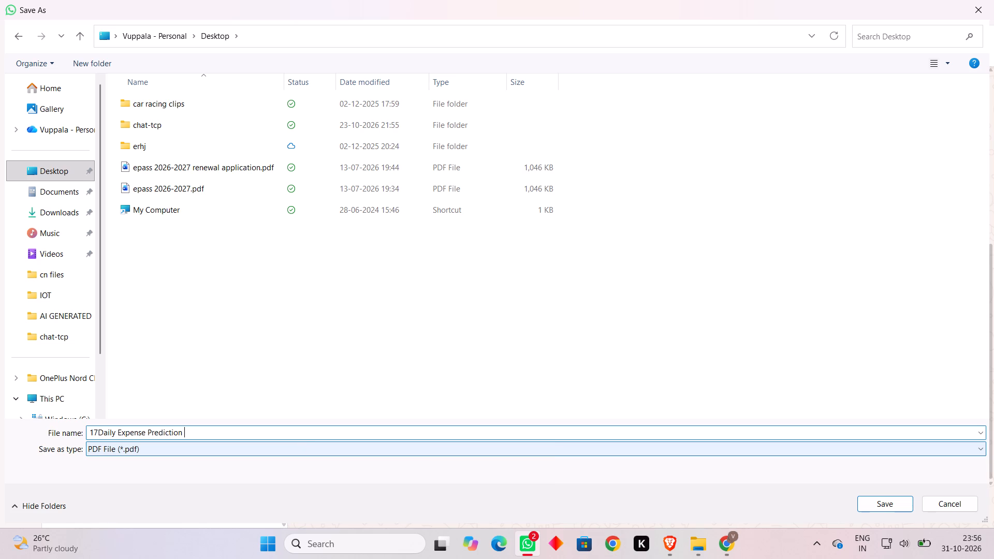
key("Left")
key("Left")
key("Left")
key("Left")
key("Left")
key("Left")
key("Left")
key("Left")
key("Left")
key("Left")
key("Left")
key("Left")
key("Left")
key("Left")
key("Left")
key("Left")
key("Left")
key("Left")
key("Left")
key("Left")
key("Left")
key("Left")
key("Left")
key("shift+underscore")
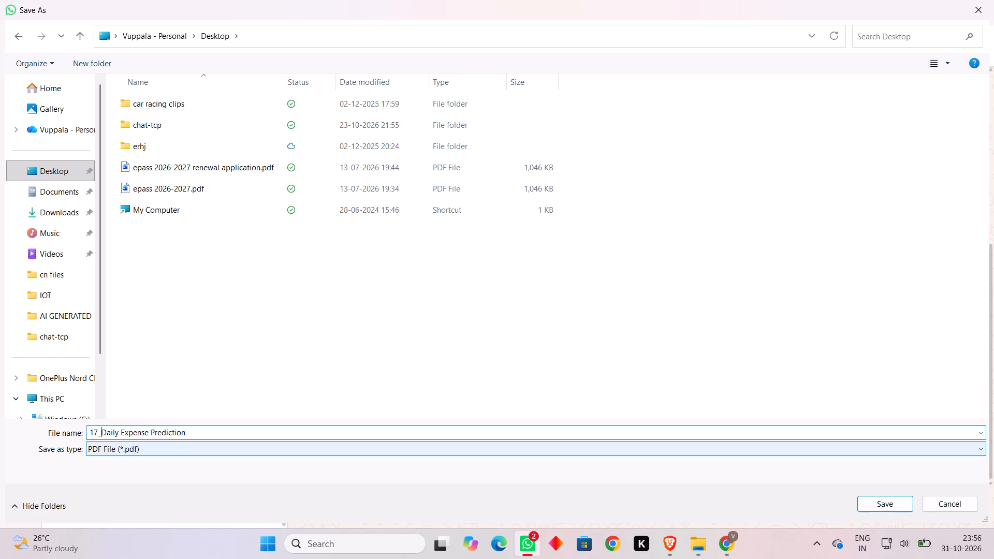
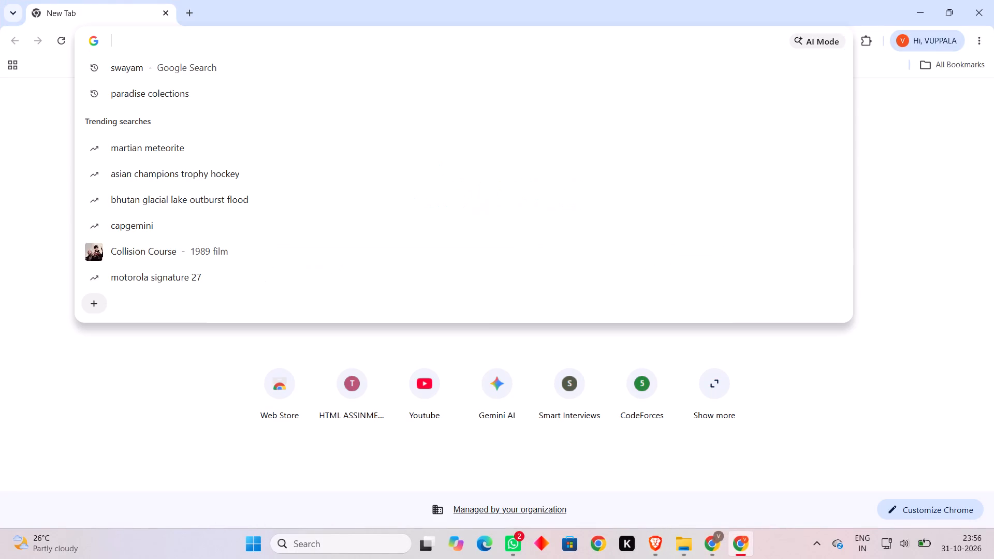
Dismiss the address bar's search suggestions on the New Tab page without choosing any of them.
left_click(100, 367)
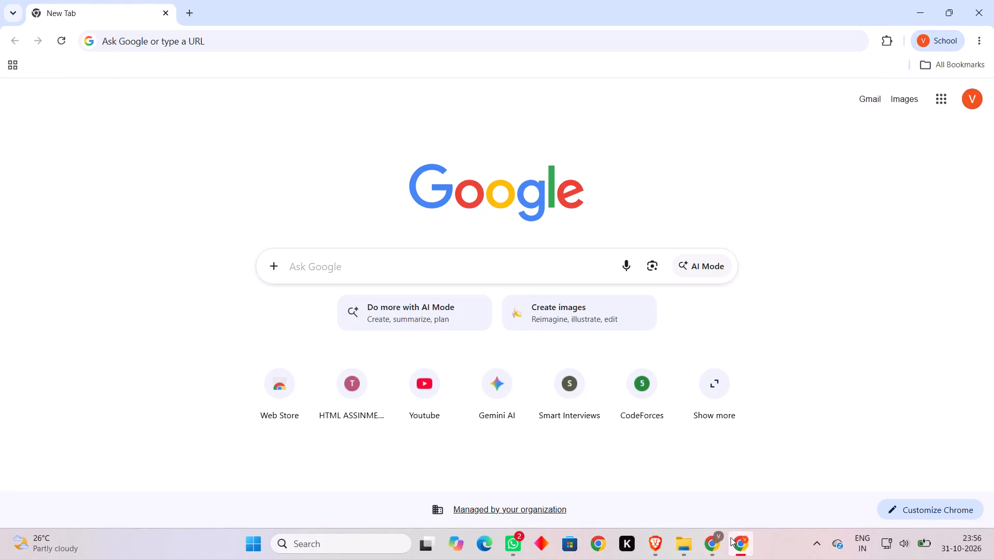
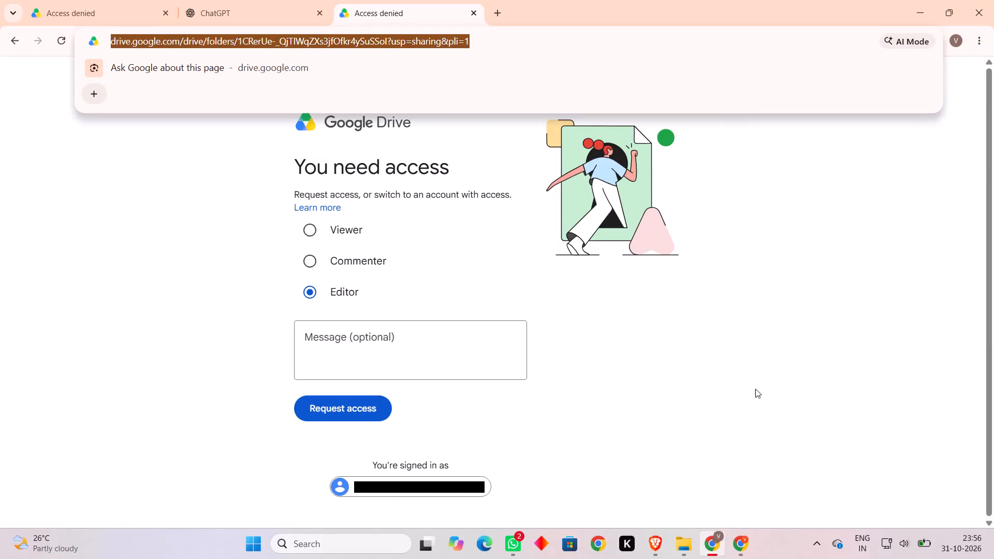
Switch to the school-profile Chrome window and open the copied shared Drive folder link there.
left_click(738, 538)
left_click(656, 48)
right_click(656, 48)
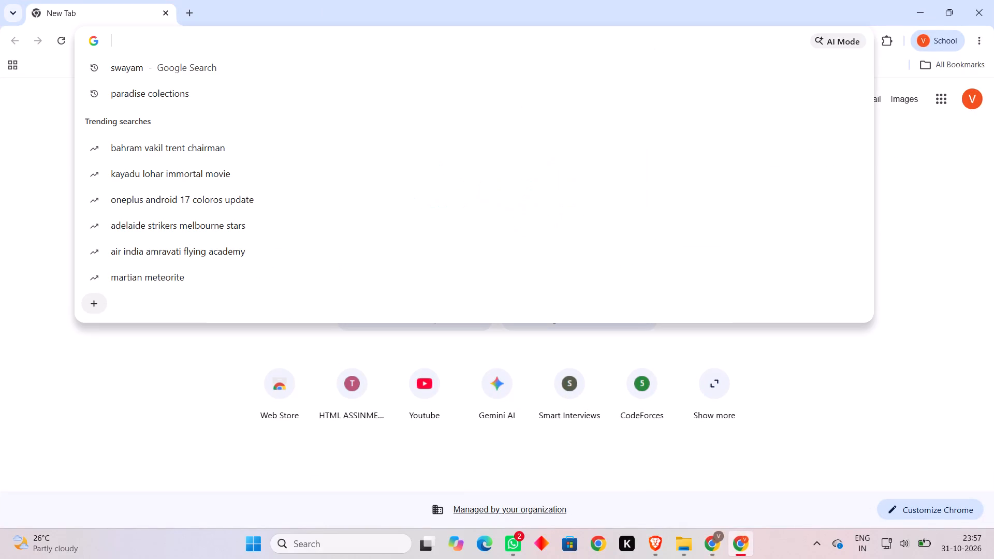
right_click(658, 36)
left_click(747, 147)
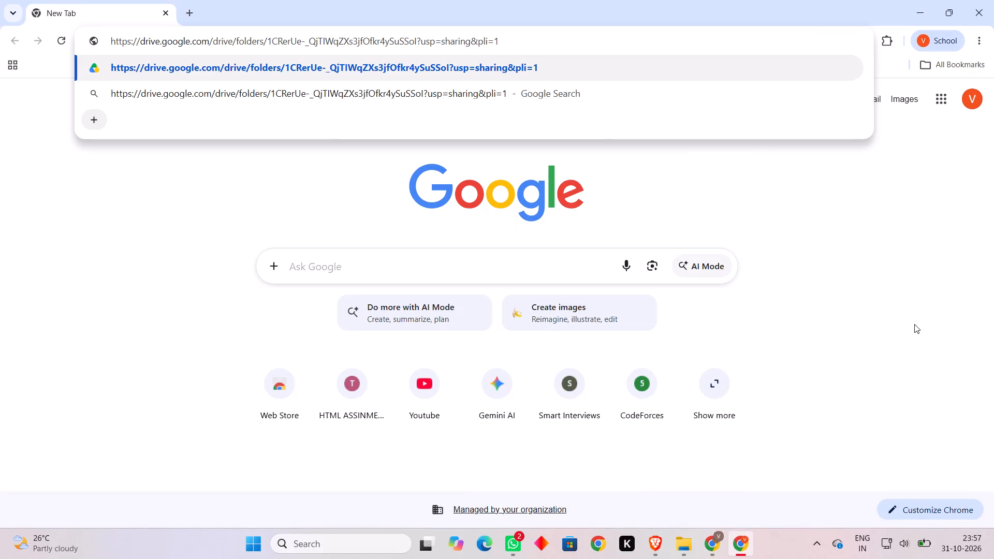
key("Return")
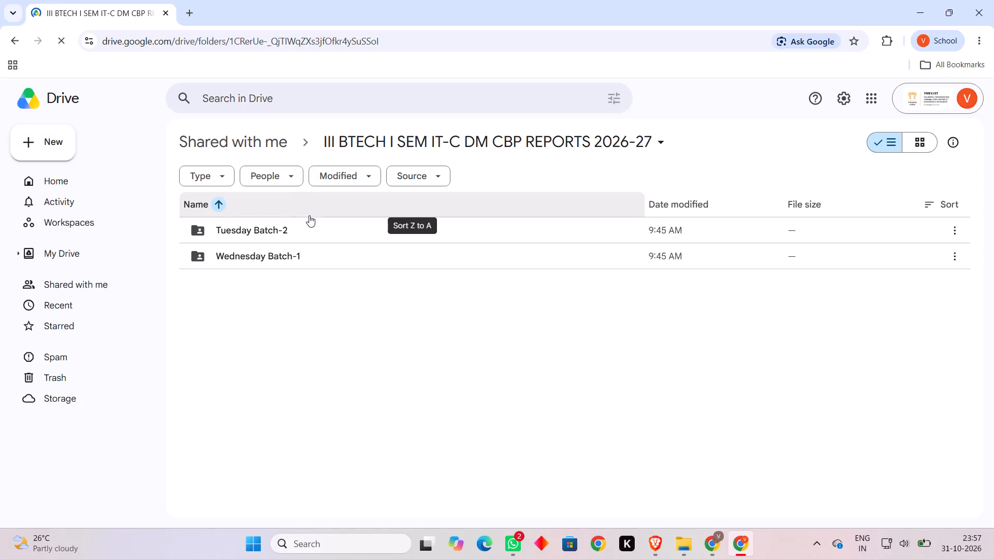
Open the Tuesday Batch-2 folder and close its details pane.
double_click(318, 225)
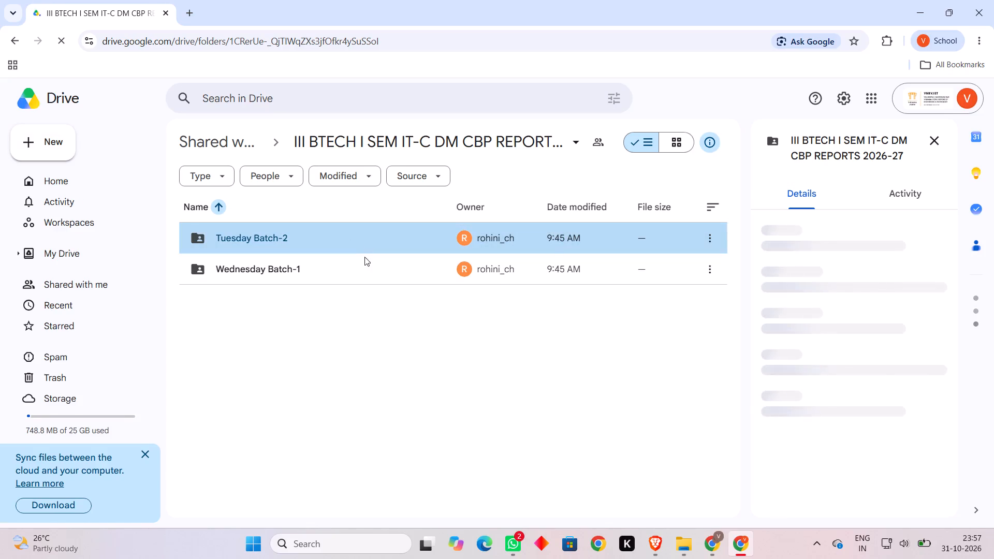
double_click(368, 238)
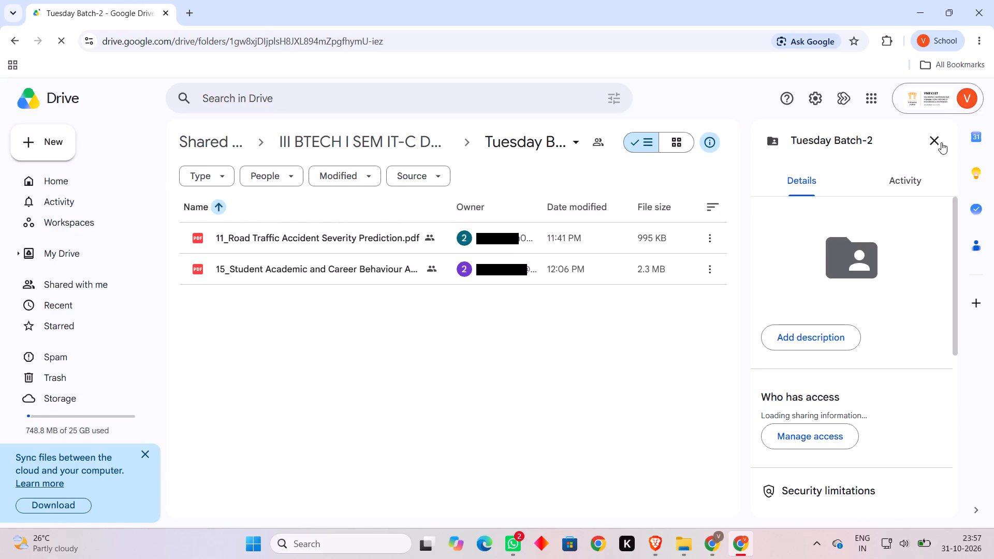
left_click(926, 144)
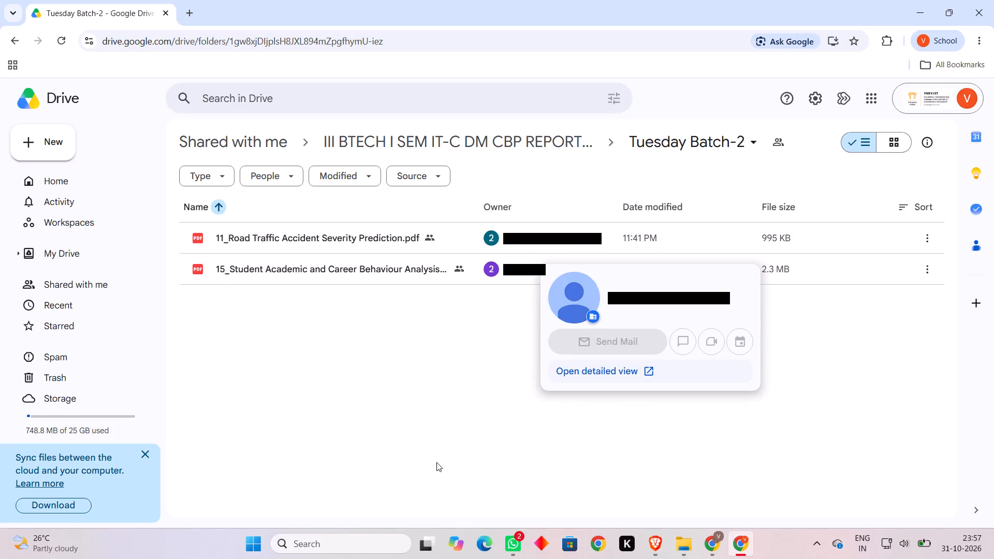
left_click(508, 375)
Upload the file 17_Daily Expense Prediction .pdf from the Desktop into the Tuesday Batch-2 folder.
left_click(52, 134)
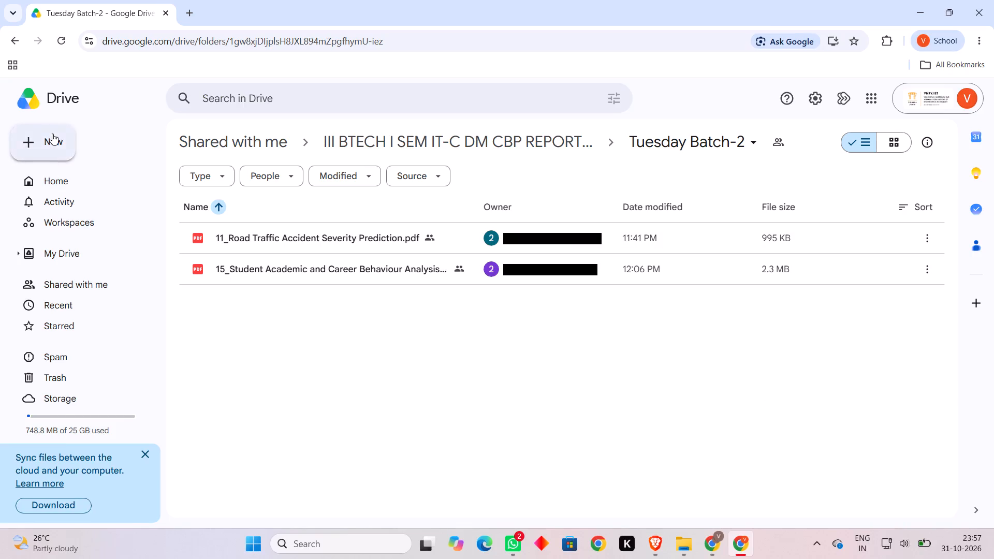
left_click(74, 170)
left_click(452, 233)
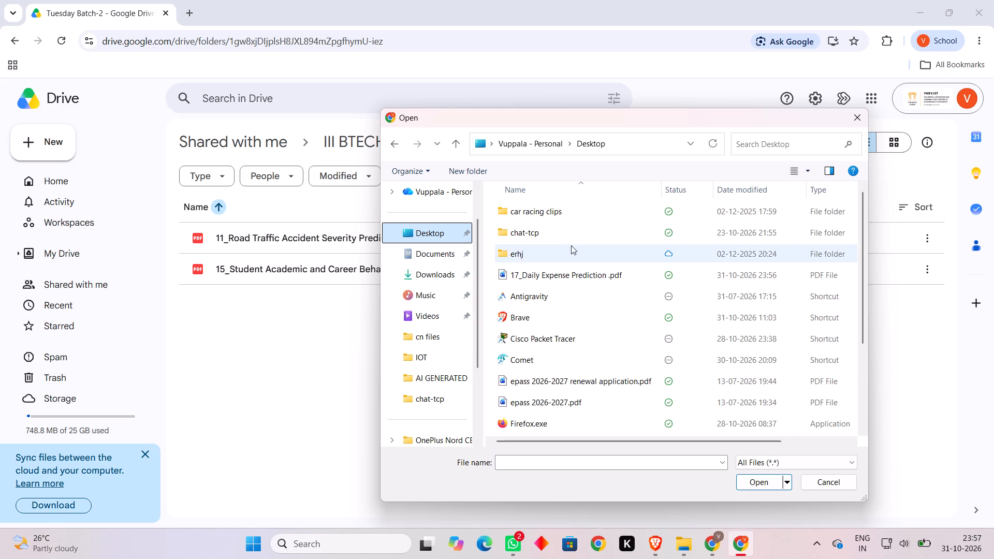
scroll(706, 236, "down", 2)
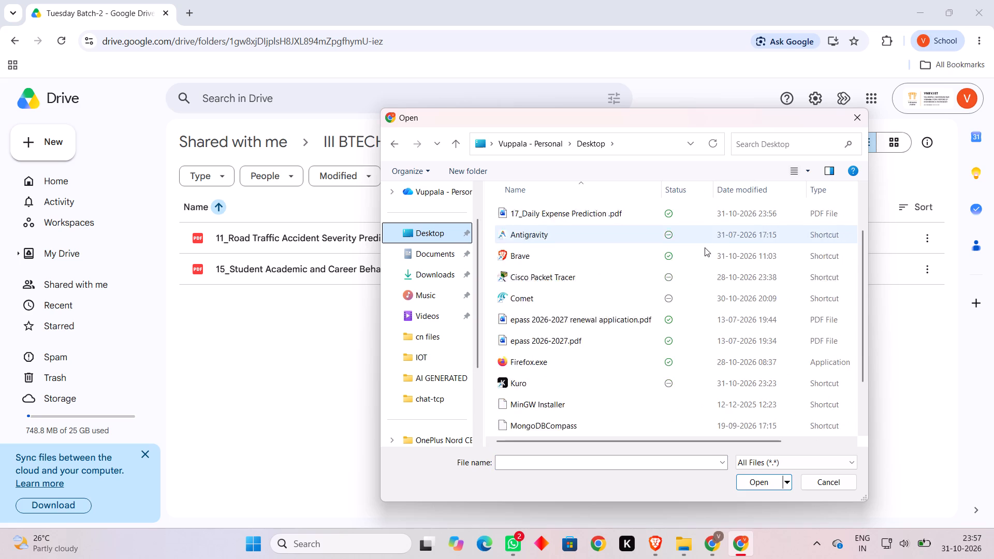
scroll(705, 247, "down", 5)
scroll(671, 321, "up", 4)
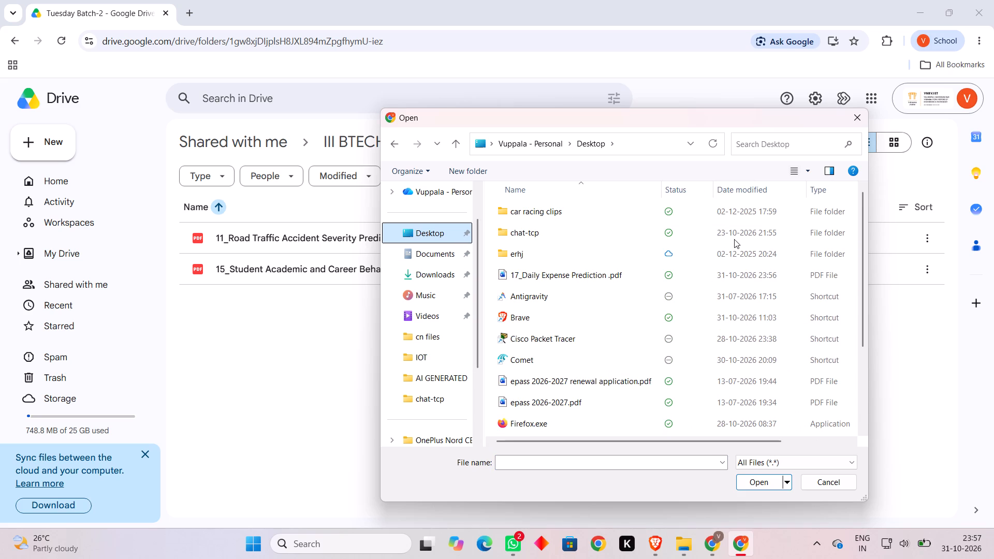
scroll(734, 239, "down", 4)
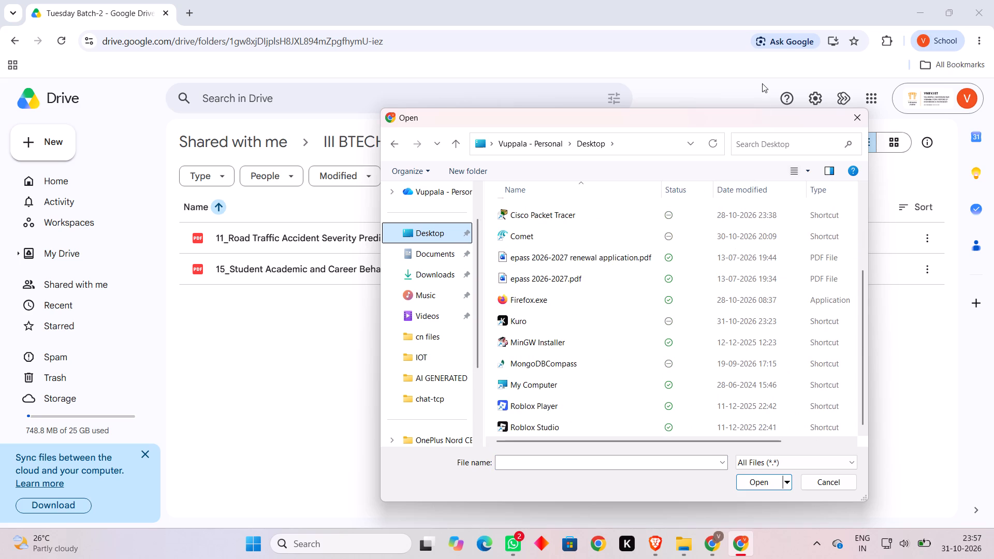
double_click(779, 116)
scroll(351, 269, "down", 2)
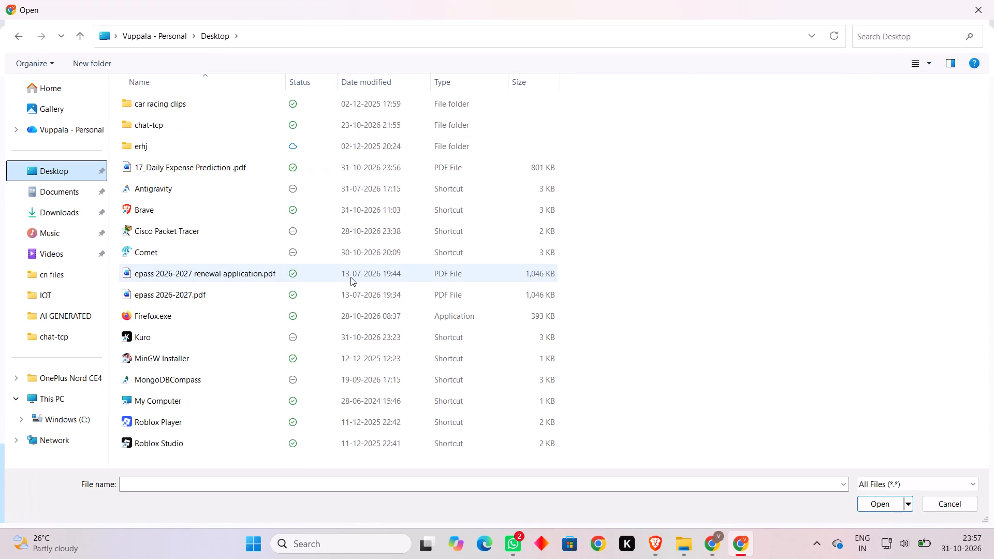
scroll(350, 277, "down", 2)
left_click(59, 224)
left_click(71, 210)
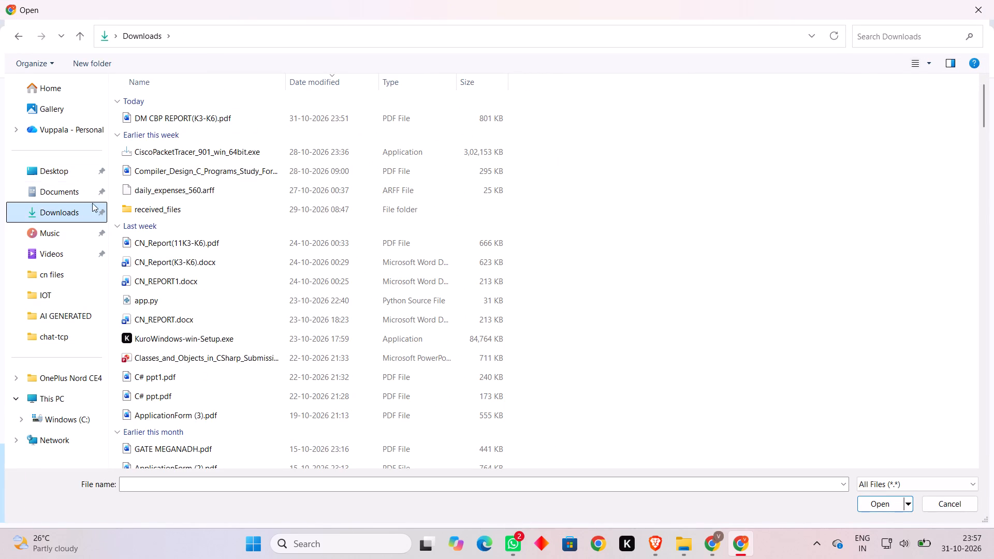
left_click(99, 177)
scroll(320, 172, "down", 2)
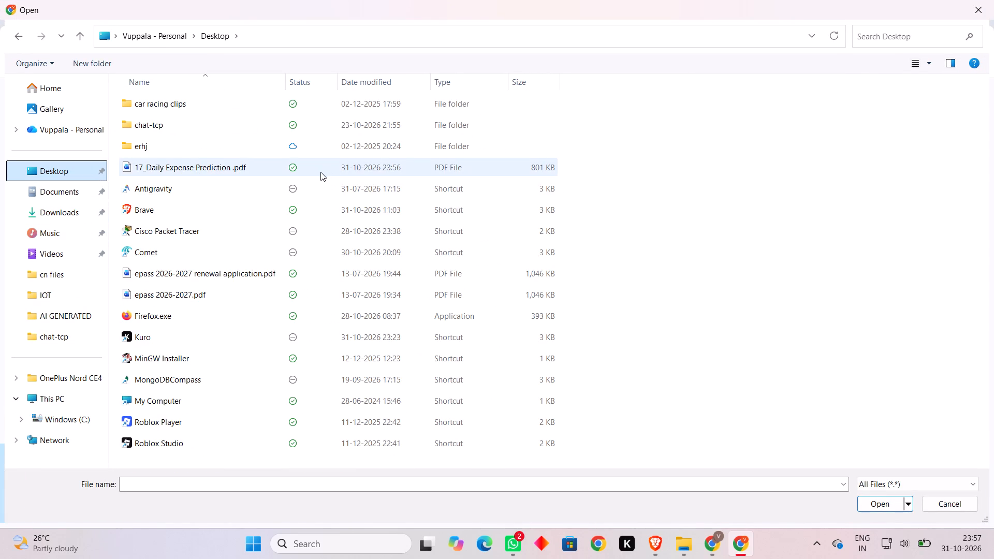
scroll(320, 172, "down", 1)
left_click(265, 171)
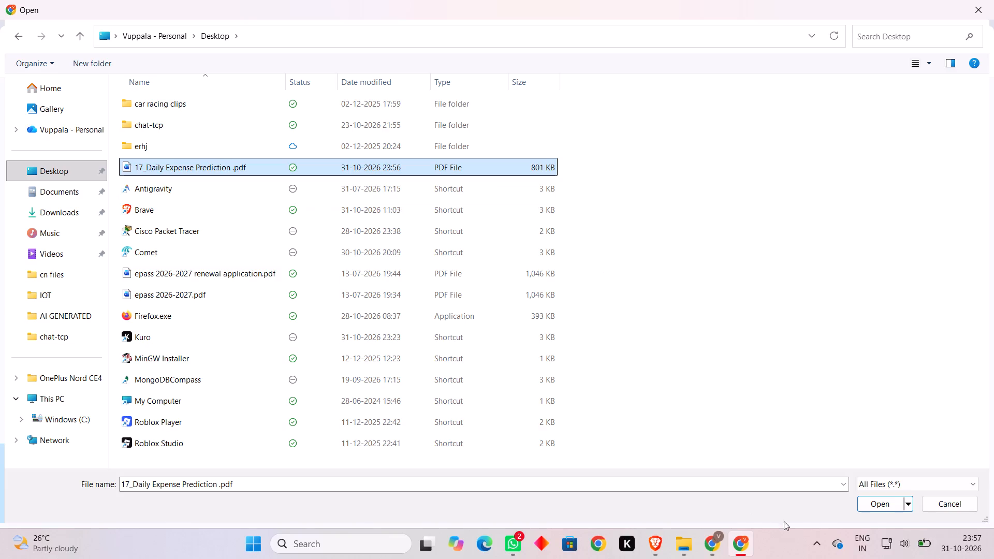
left_click(872, 507)
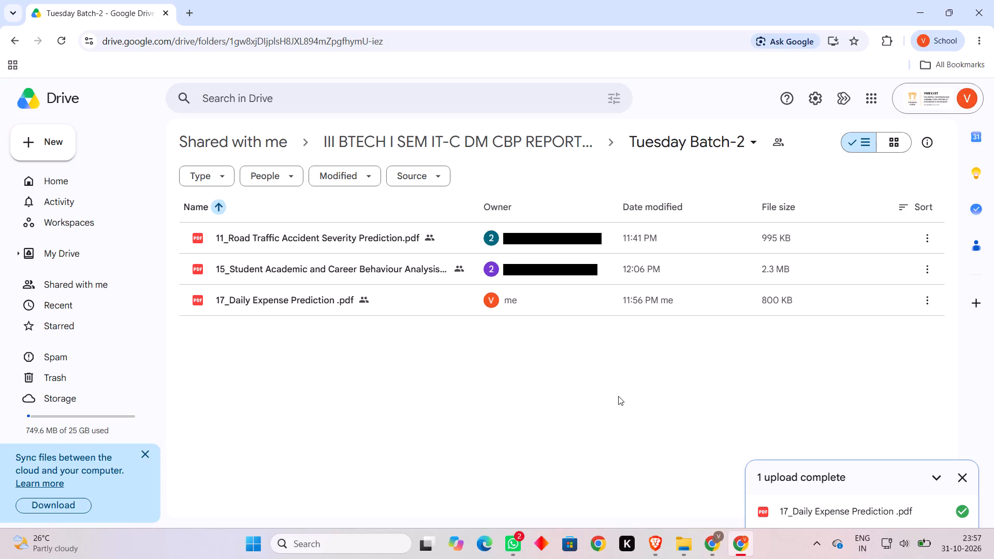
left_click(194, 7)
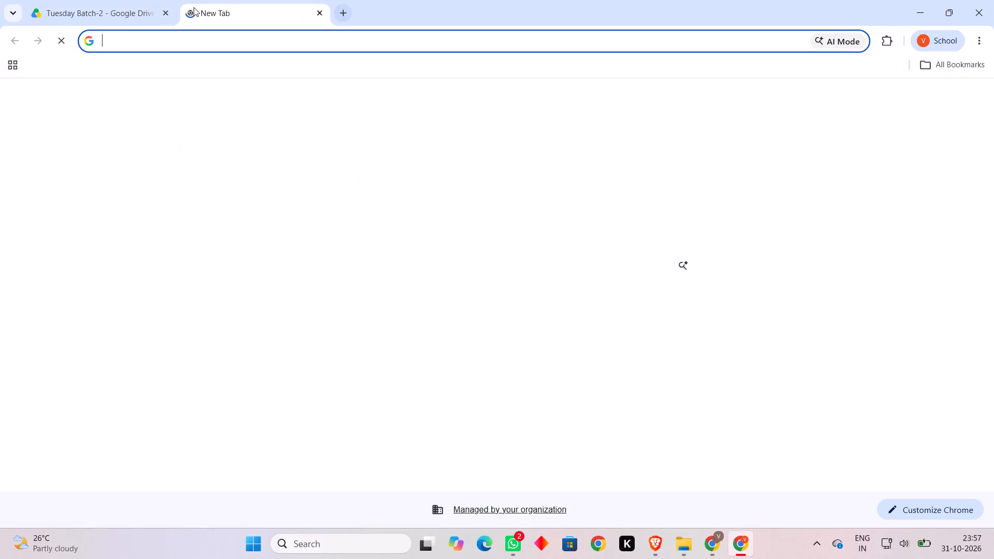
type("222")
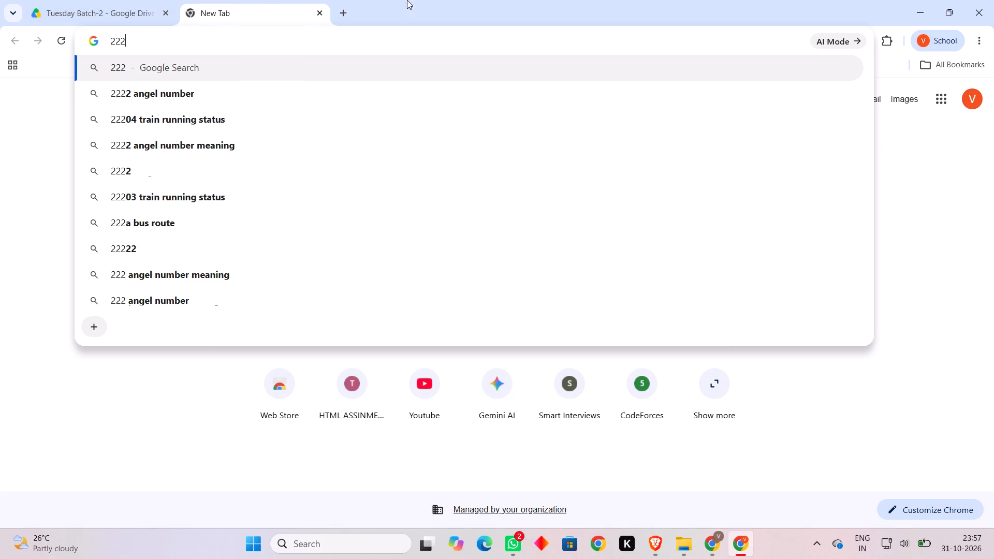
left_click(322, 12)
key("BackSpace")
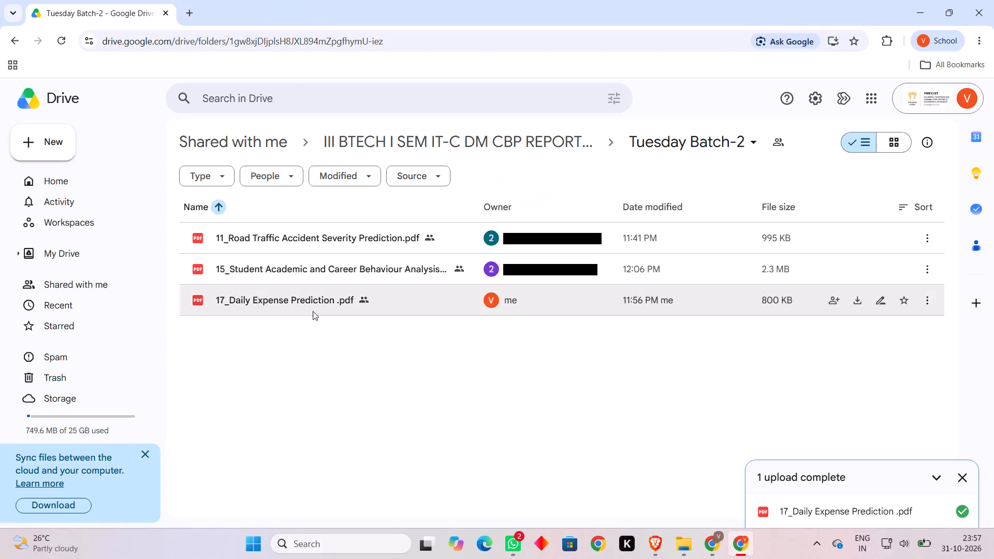
Reload the Tuesday Batch-2 folder page.
left_click(57, 35)
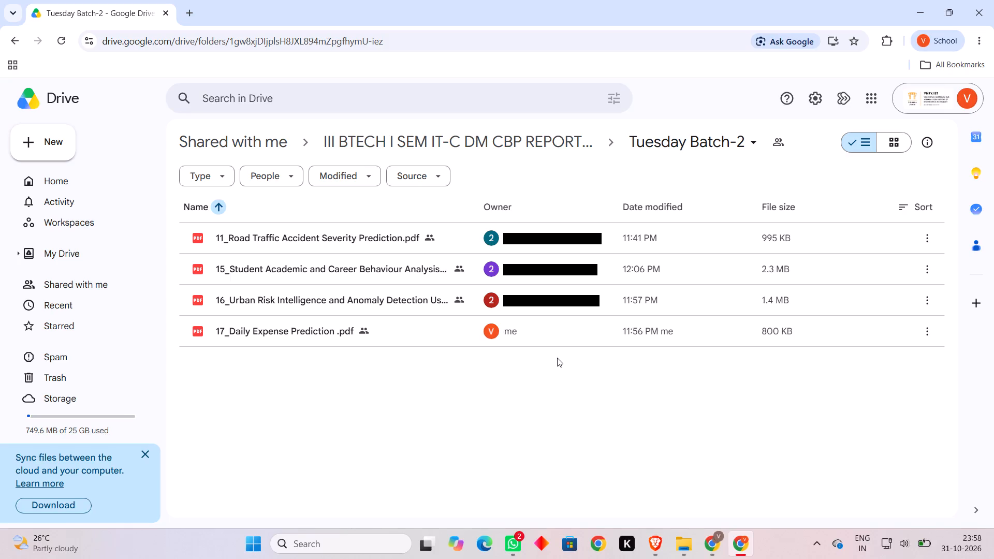
left_click(509, 436)
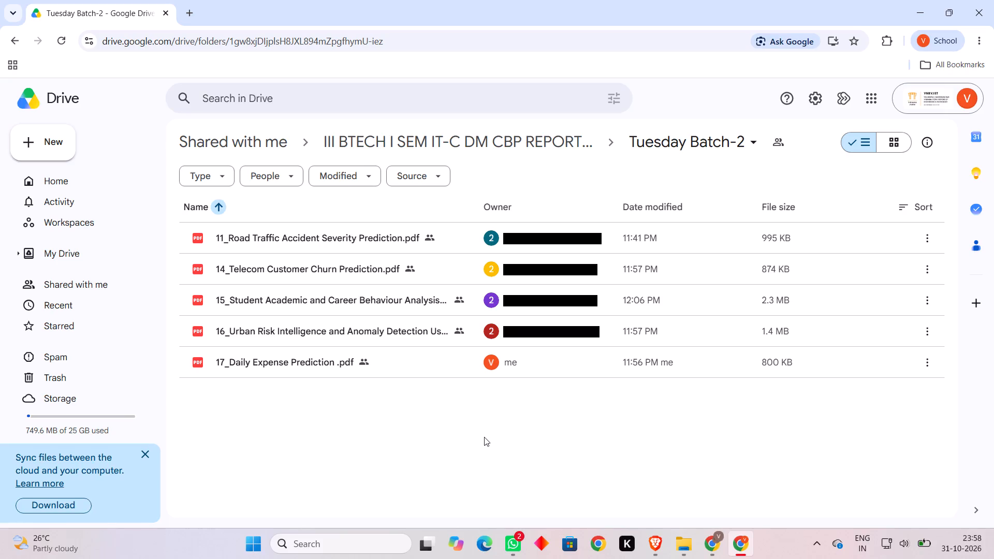
double_click(374, 361)
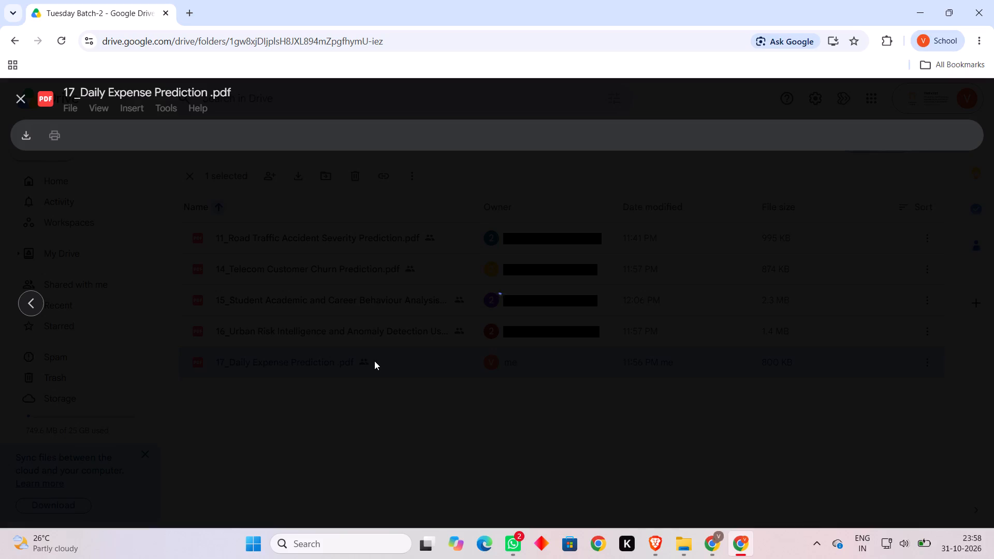
scroll(440, 359, "down", 3)
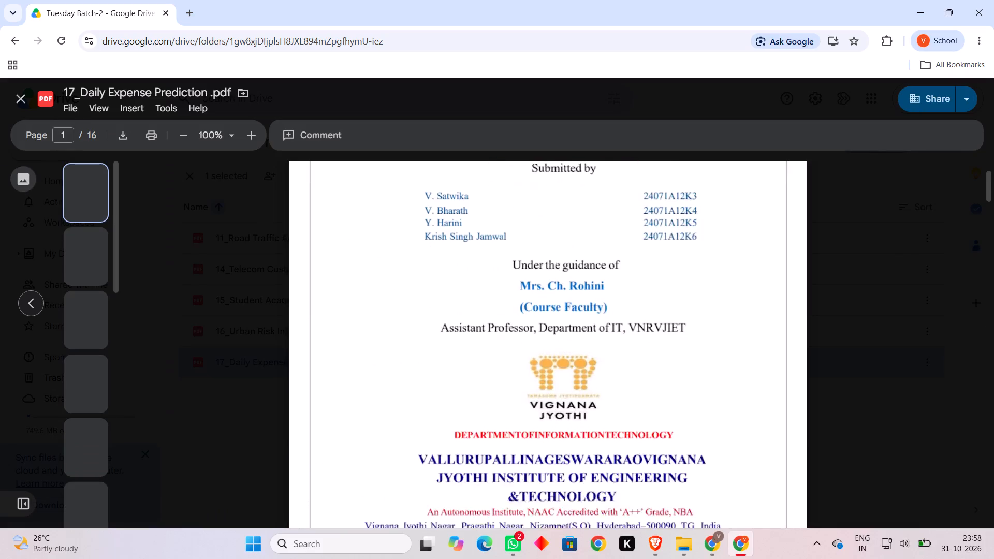
scroll(440, 359, "down", 2)
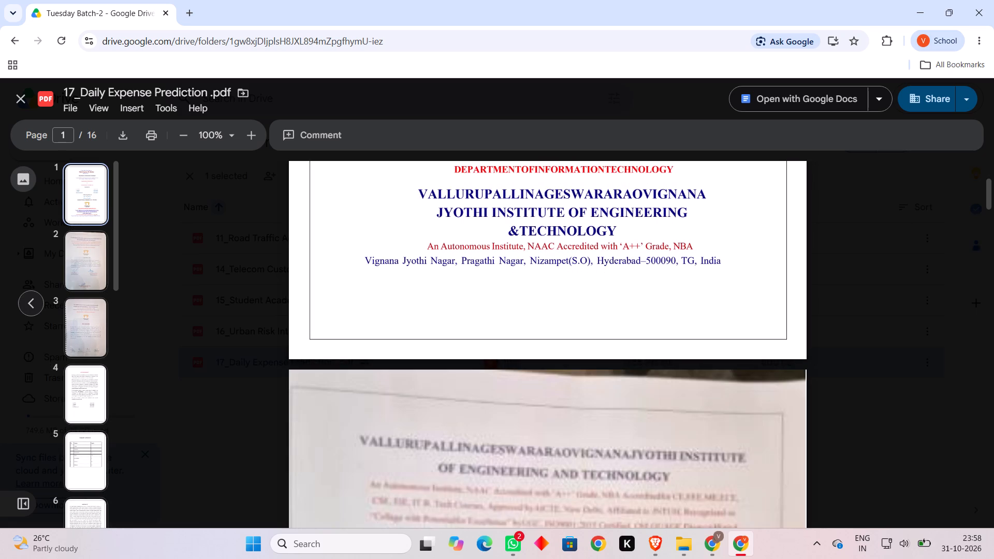
scroll(448, 385, "down", 2)
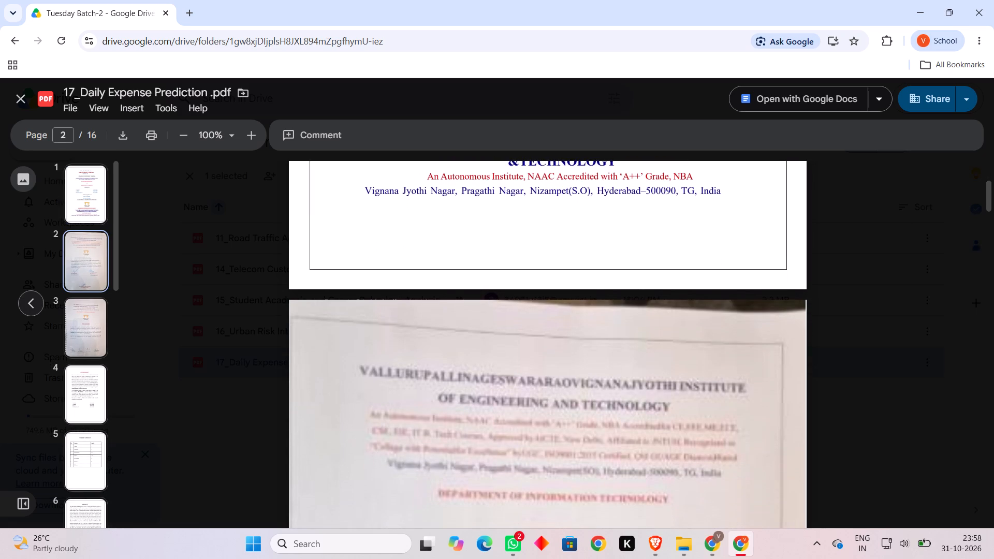
scroll(448, 385, "down", 4)
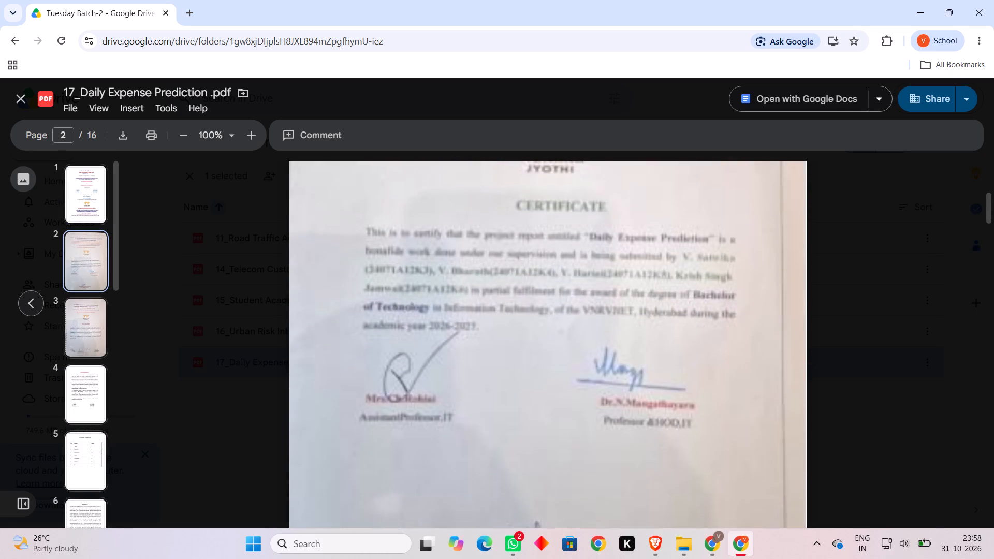
scroll(448, 385, "down", 4)
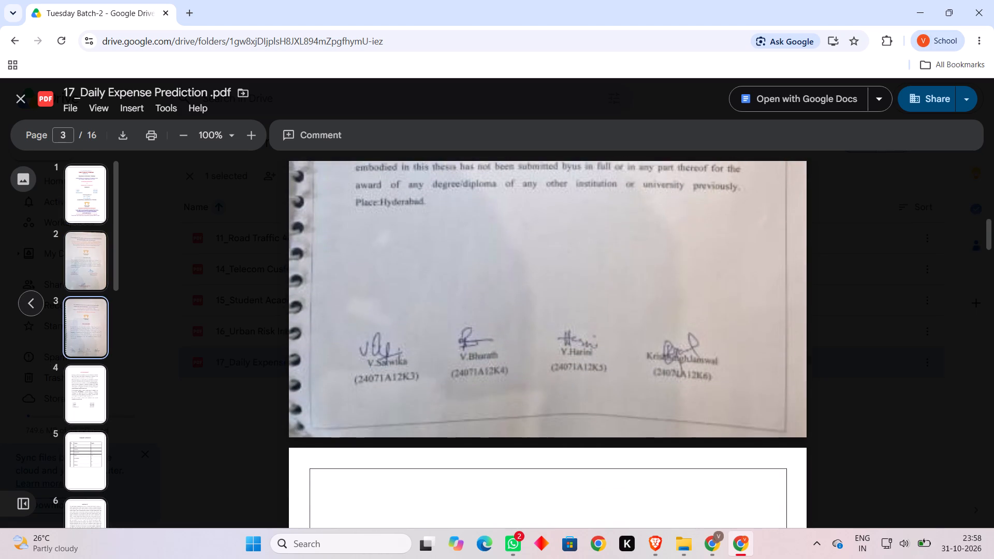
scroll(448, 385, "down", 1)
scroll(448, 385, "up", 2)
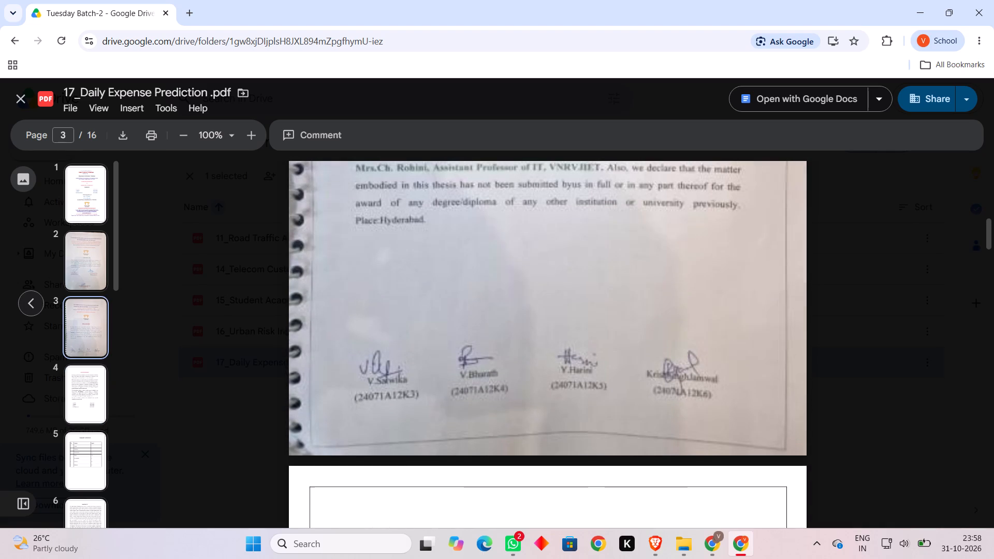
scroll(448, 385, "up", 6)
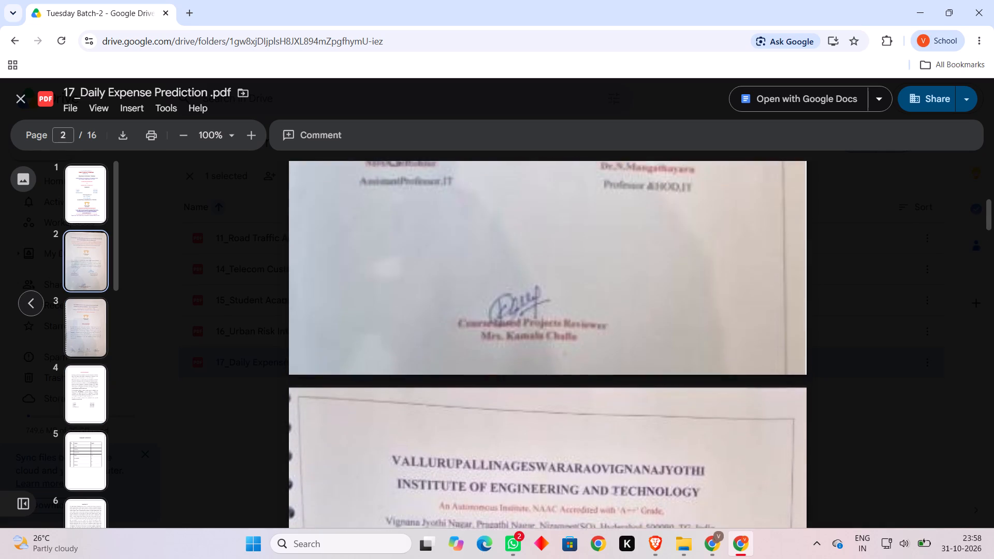
Review the uploaded report again from the cover page through the certificate, declaration and acknowledgement pages.
scroll(448, 385, "up", 6)
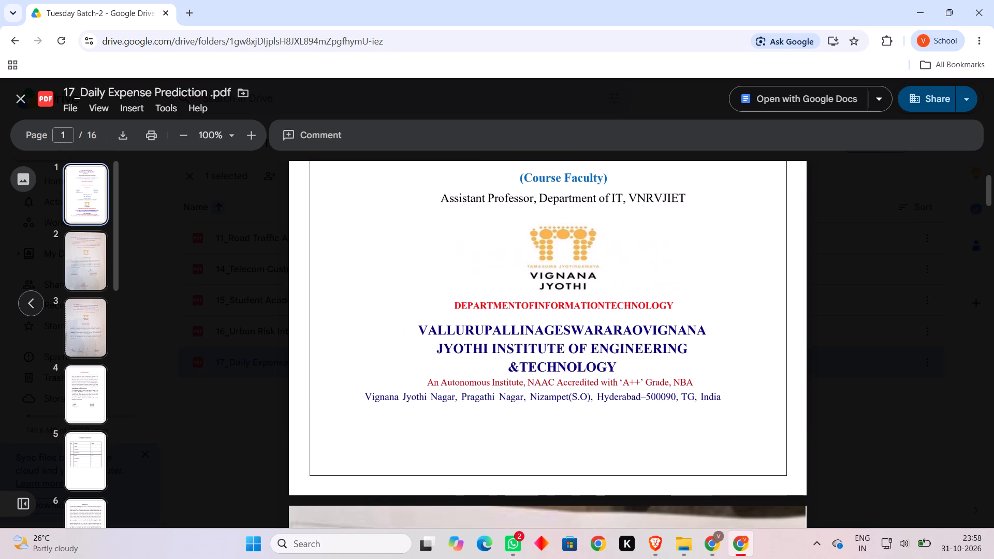
scroll(448, 385, "up", 1)
scroll(448, 385, "down", 7)
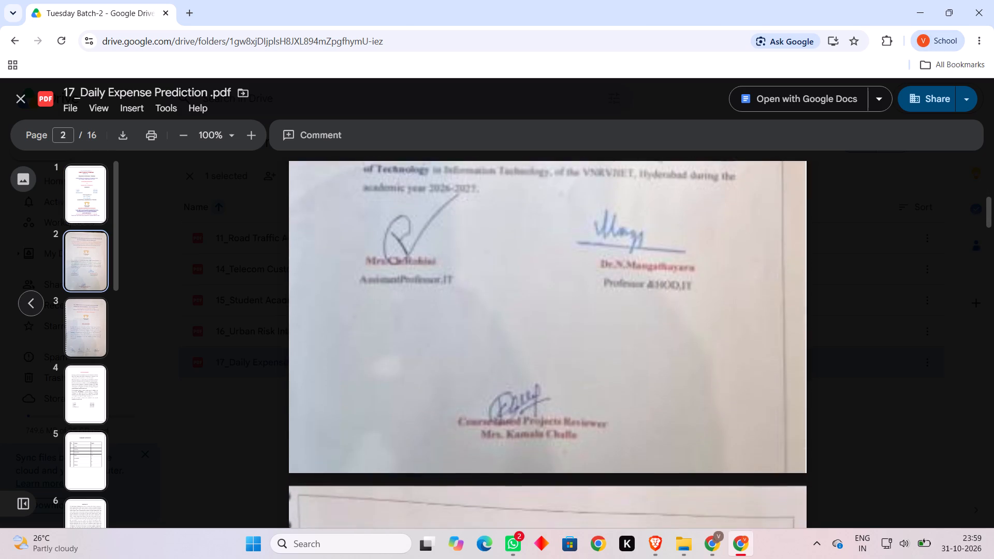
scroll(448, 385, "down", 5)
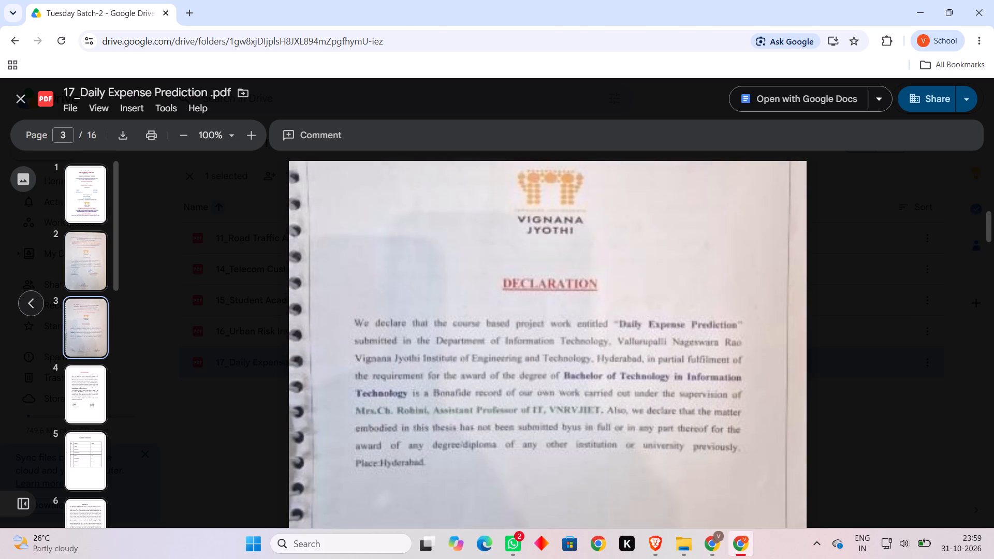
scroll(448, 385, "down", 3)
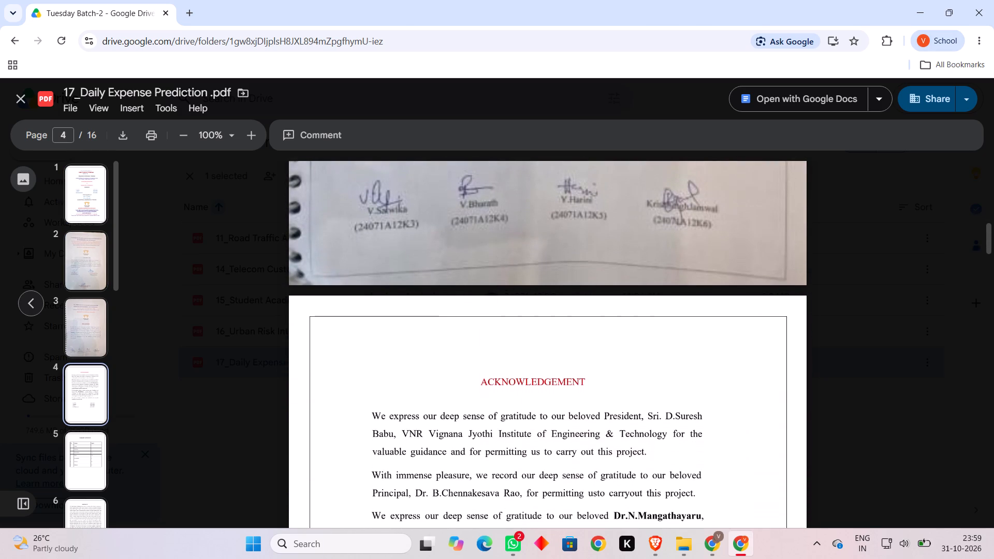
scroll(448, 385, "down", 2)
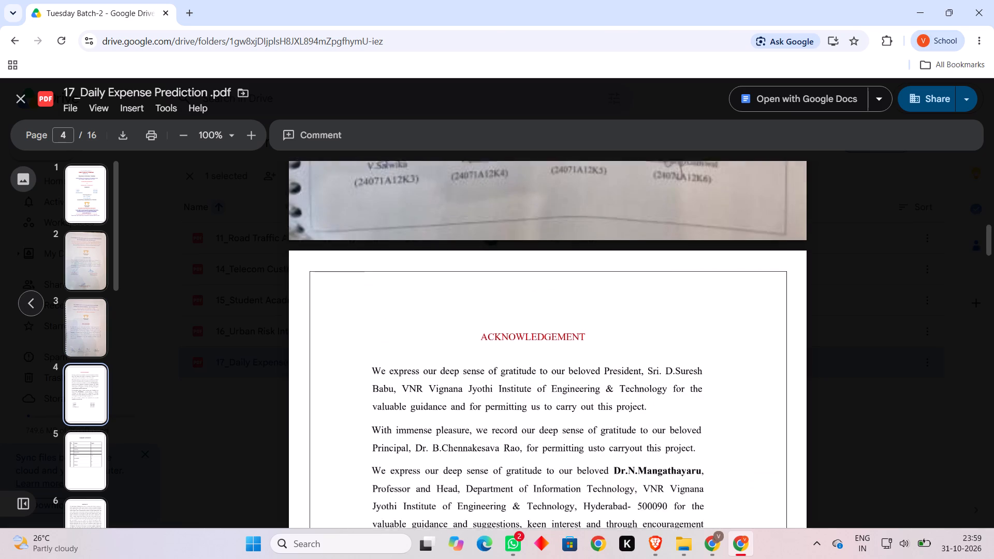
scroll(448, 385, "down", 1)
Go back through the report from the acknowledgement page to recheck the declaration and certificate pages.
scroll(448, 385, "up", 5)
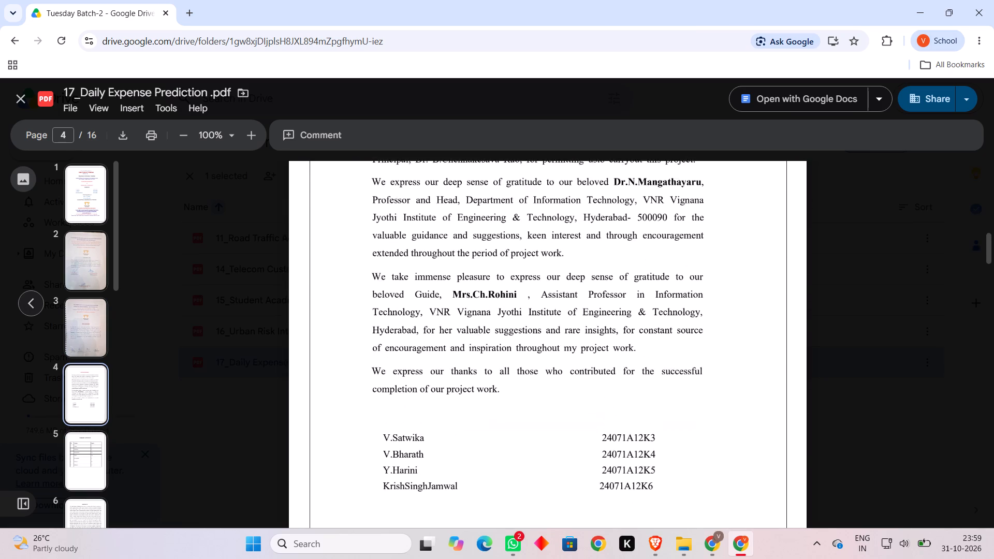
scroll(448, 385, "up", 5)
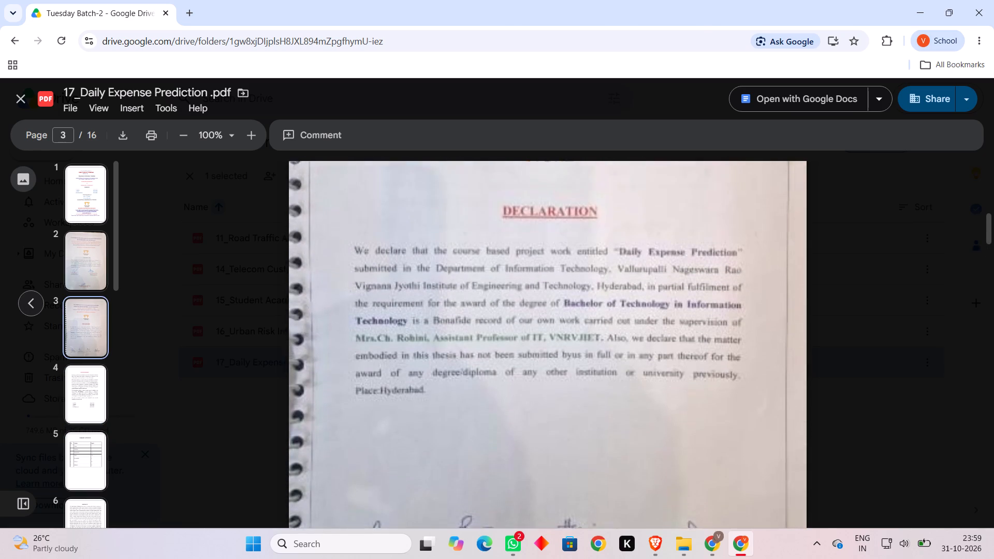
scroll(448, 385, "up", 5)
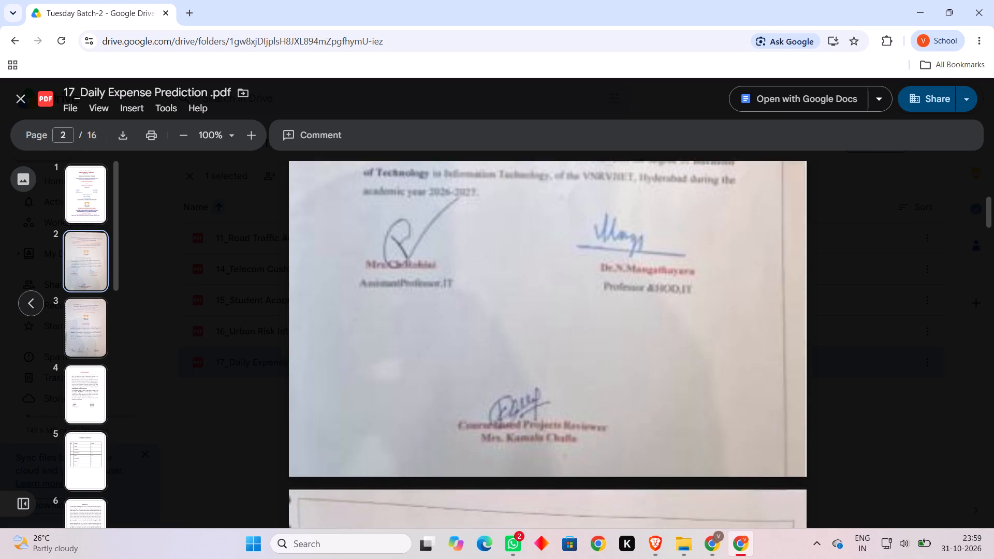
scroll(448, 385, "up", 3)
scroll(448, 385, "down", 1)
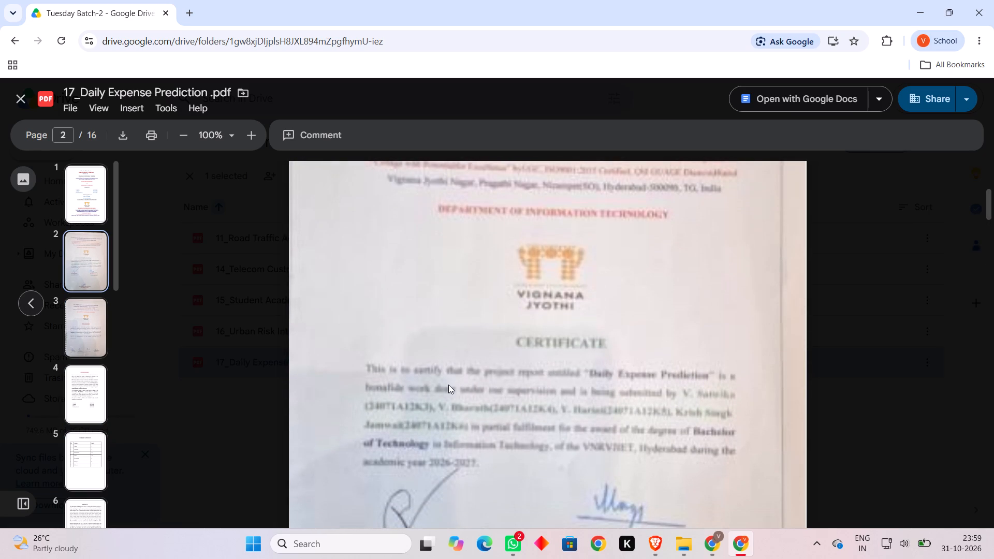
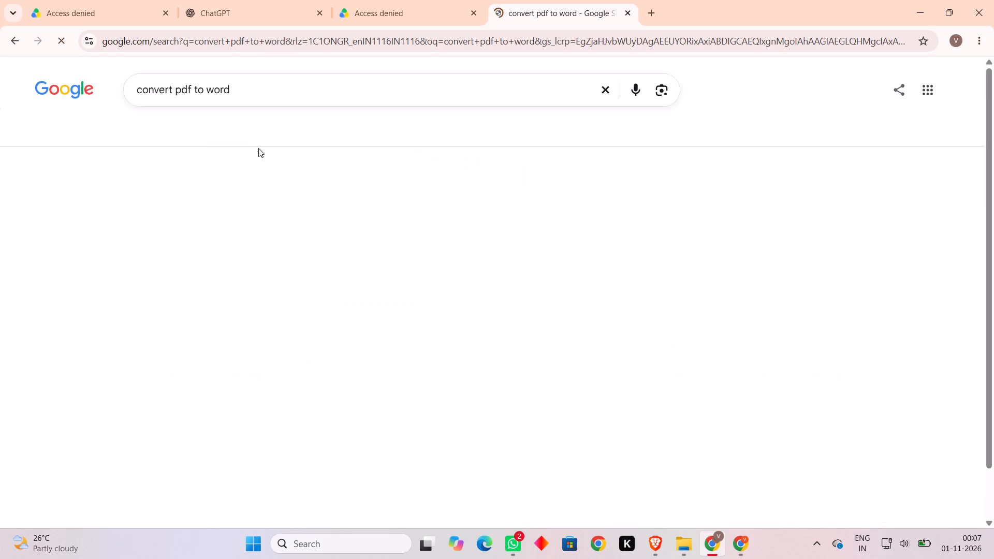
Open iLovePDF's PDF to Word converter from the search results.
left_click(205, 231)
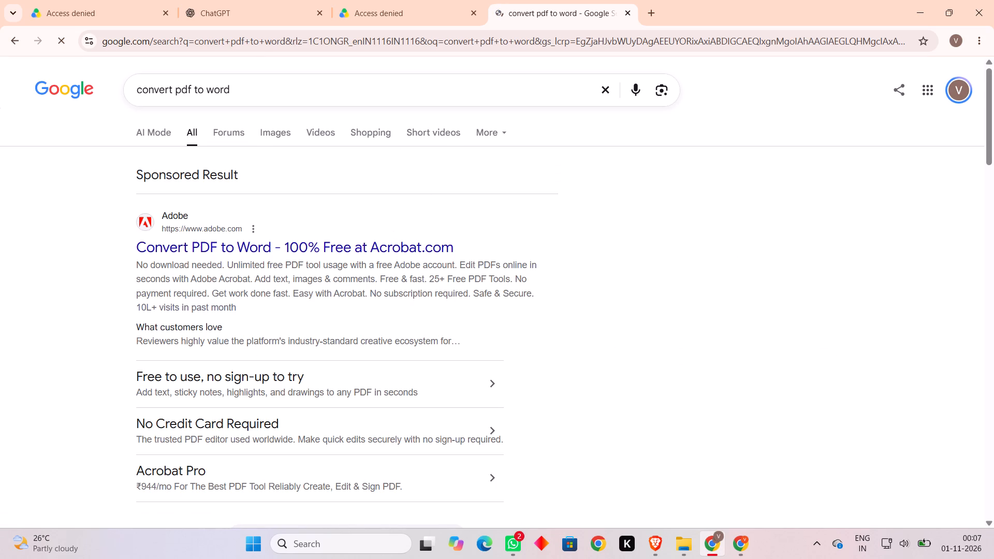
scroll(356, 302, "down", 2)
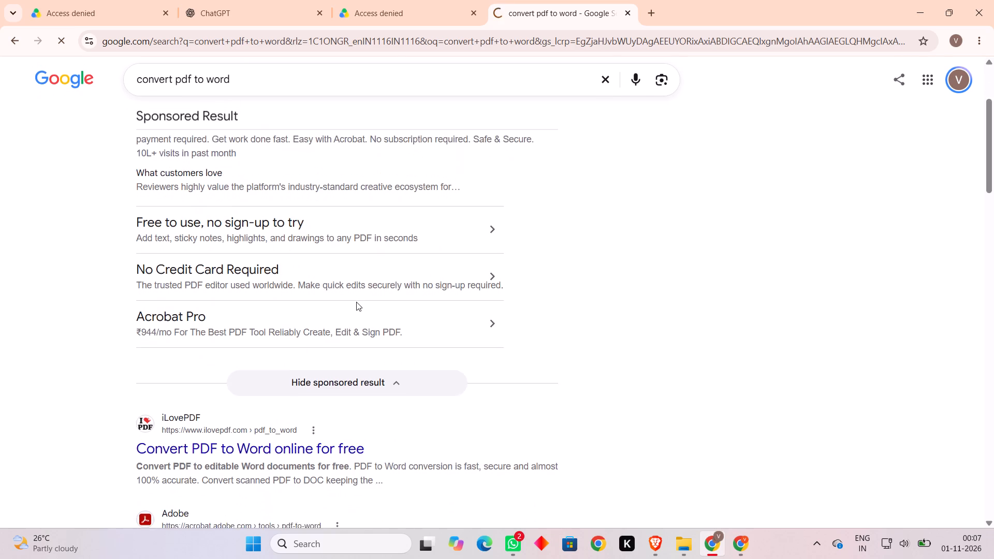
scroll(356, 302, "down", 1)
left_click(211, 407)
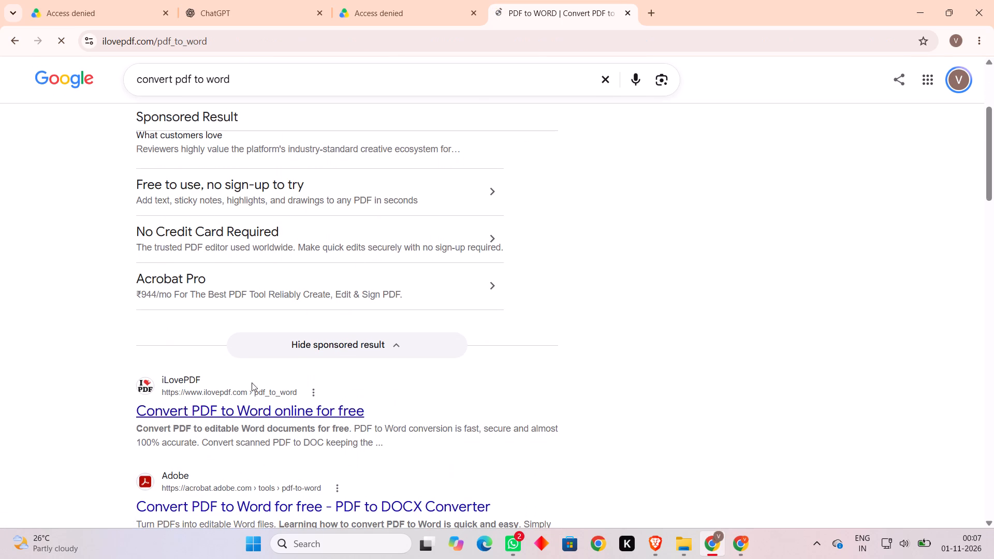
left_click(16, 45)
left_click(175, 400)
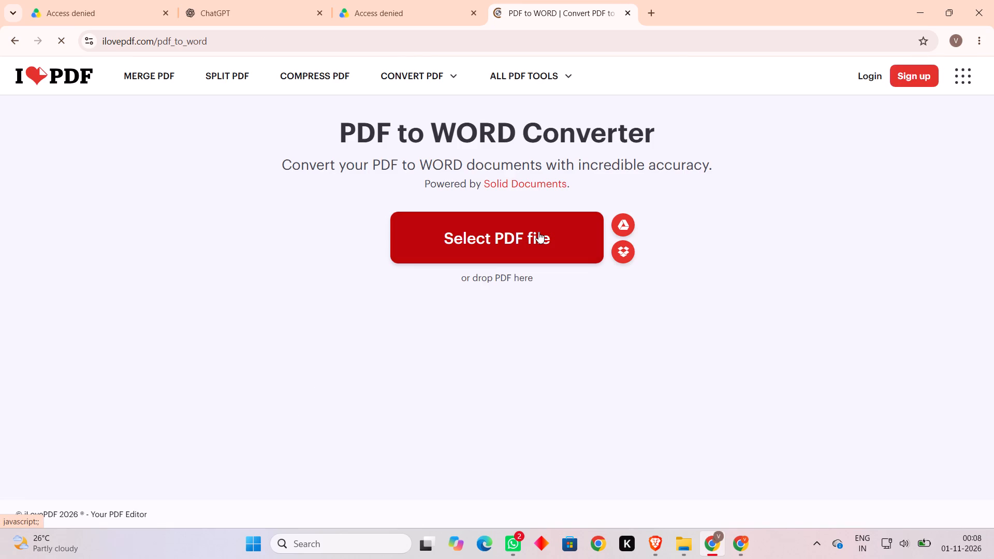
Load 17_Daily Expense Prediction .pdf from the Desktop folder into the PDF to Word converter.
left_click(538, 232)
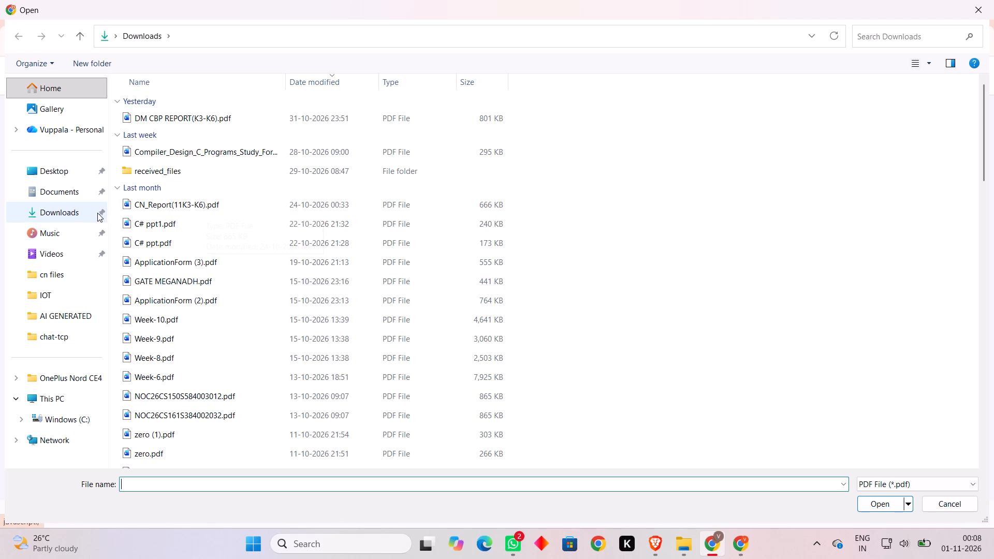
left_click(187, 119)
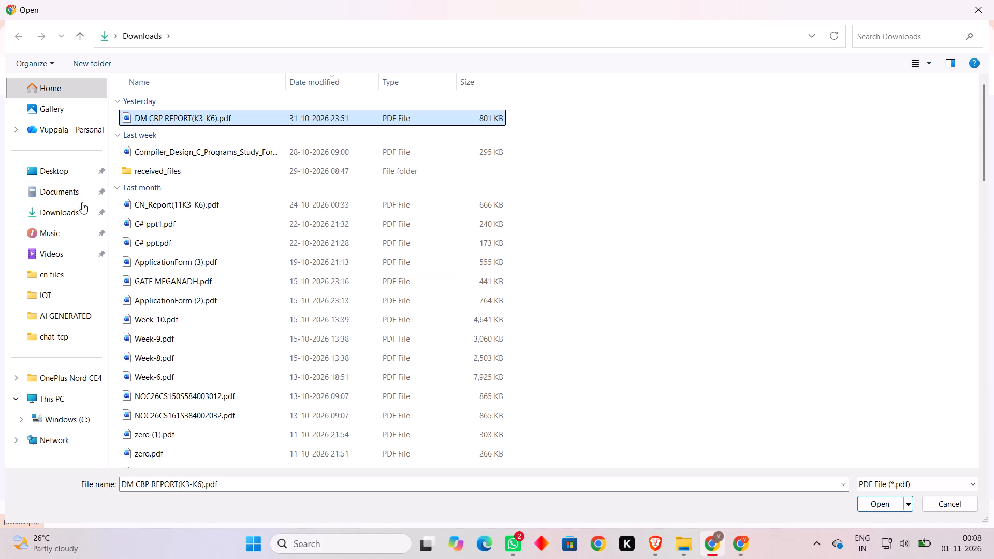
left_click(77, 188)
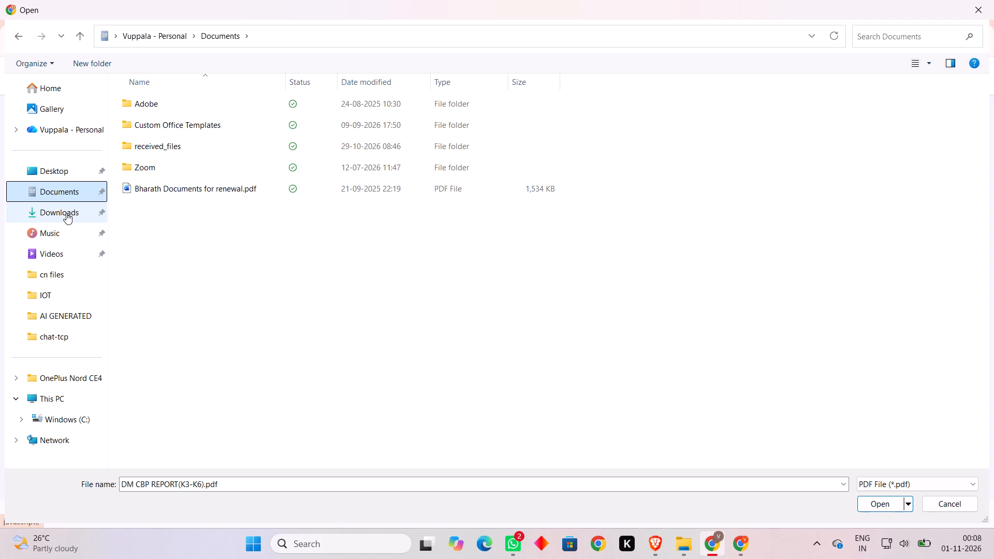
double_click(61, 181)
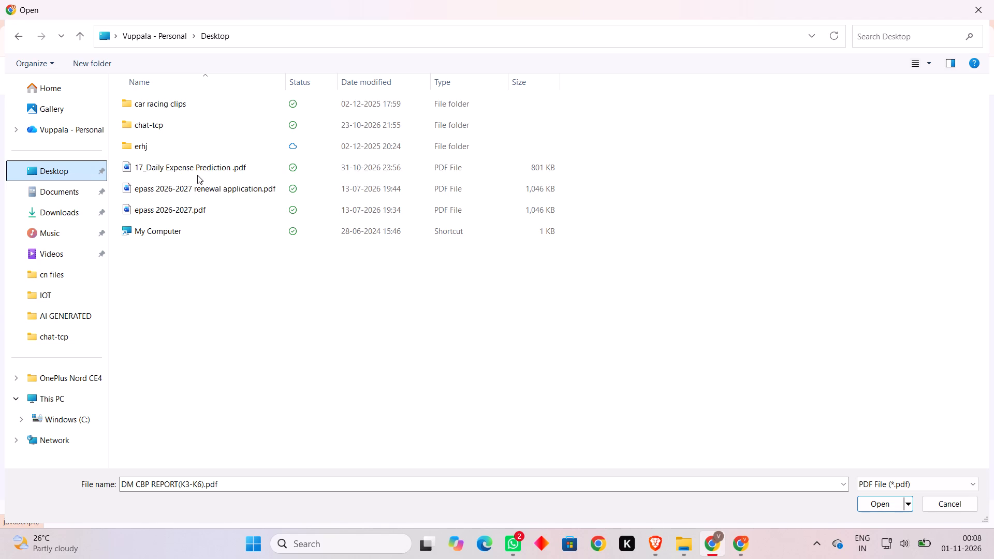
left_click(197, 175)
left_click(882, 502)
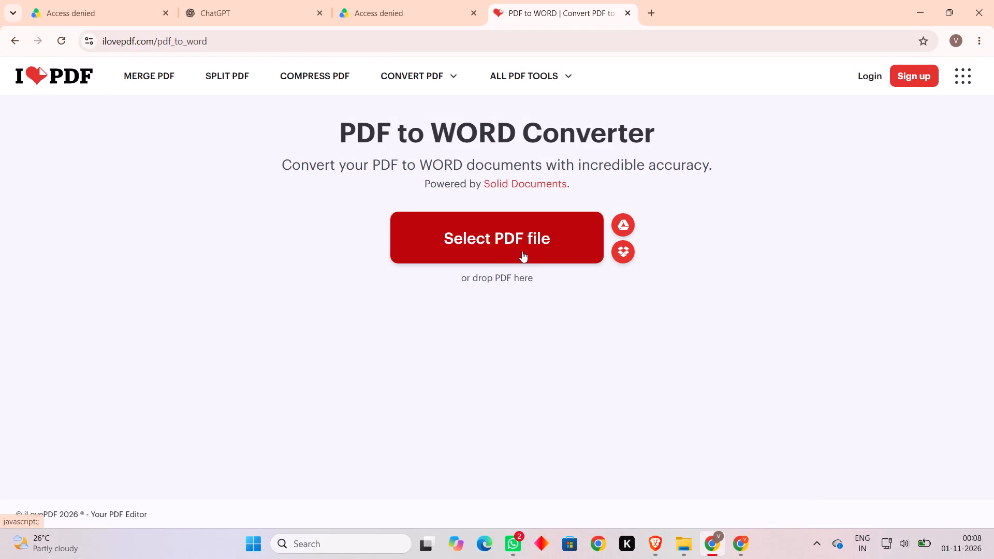
left_click(522, 251)
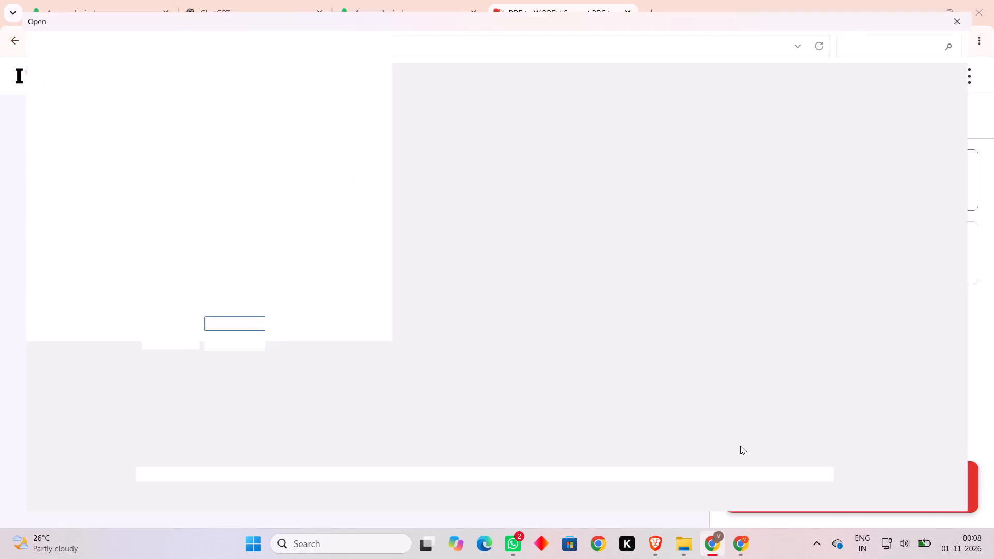
left_click(985, 1)
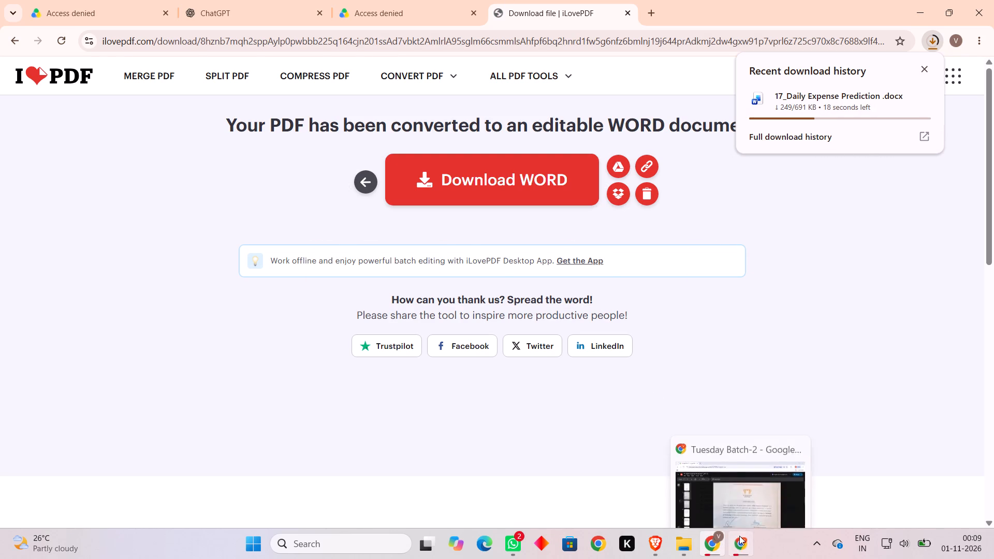
scroll(593, 373, "down", 3)
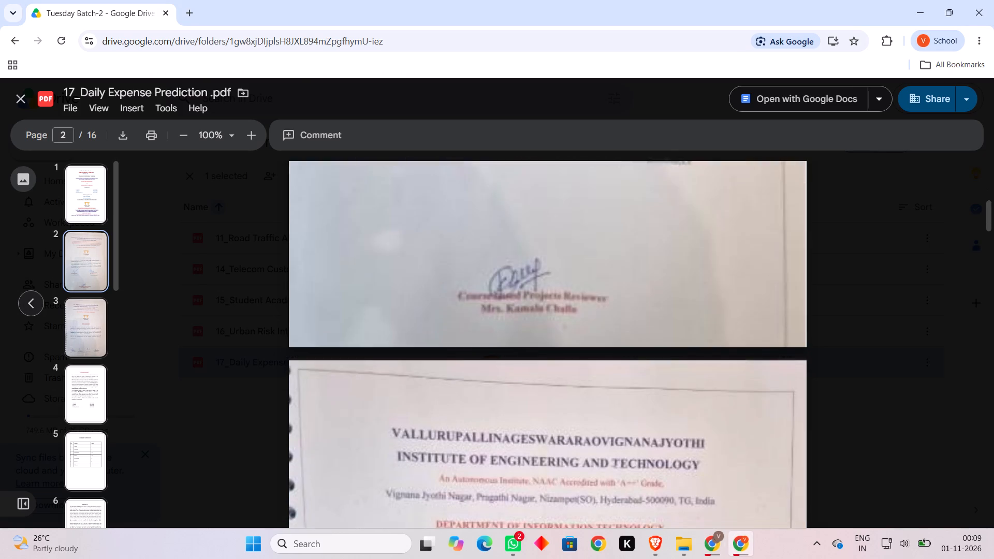
scroll(593, 373, "down", 4)
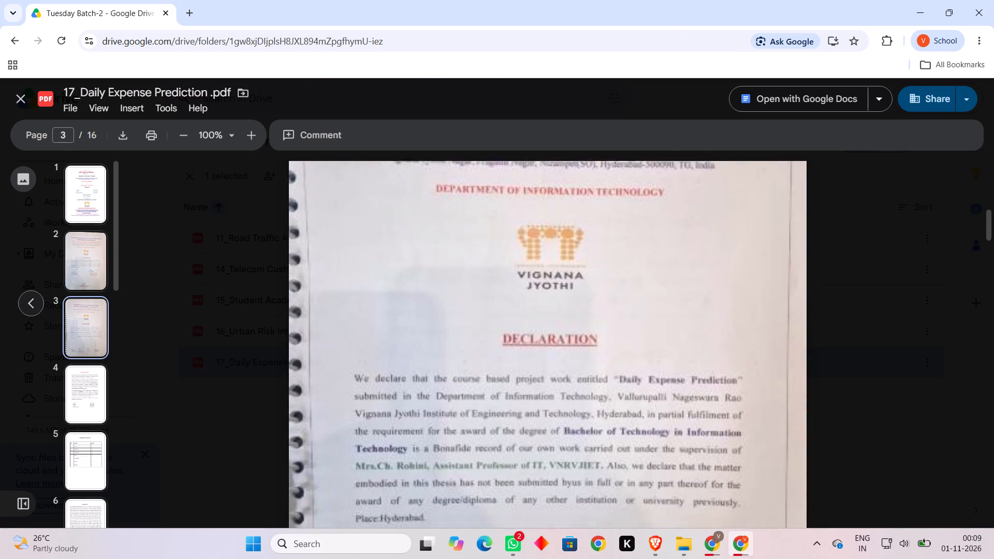
scroll(593, 373, "down", 4)
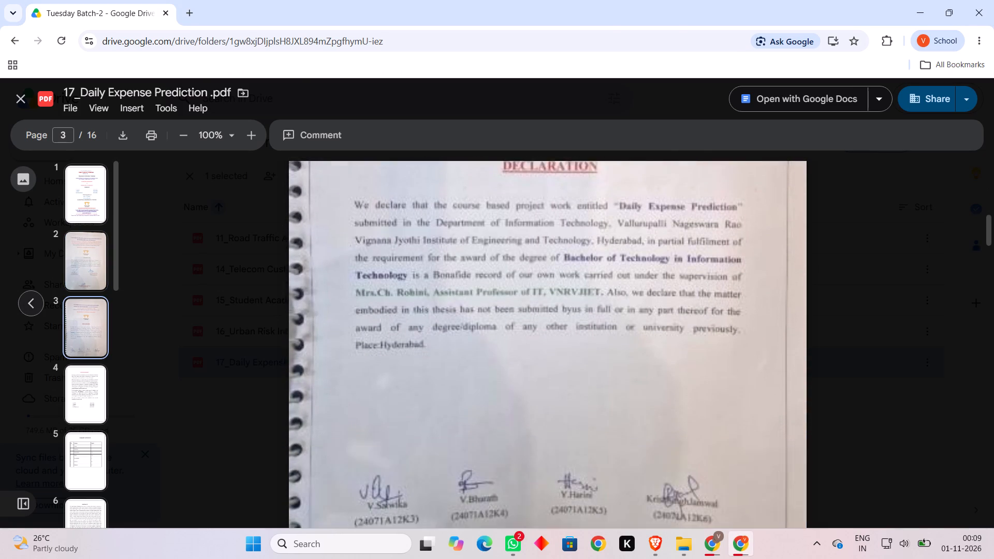
scroll(593, 373, "down", 4)
scroll(593, 373, "up", 2)
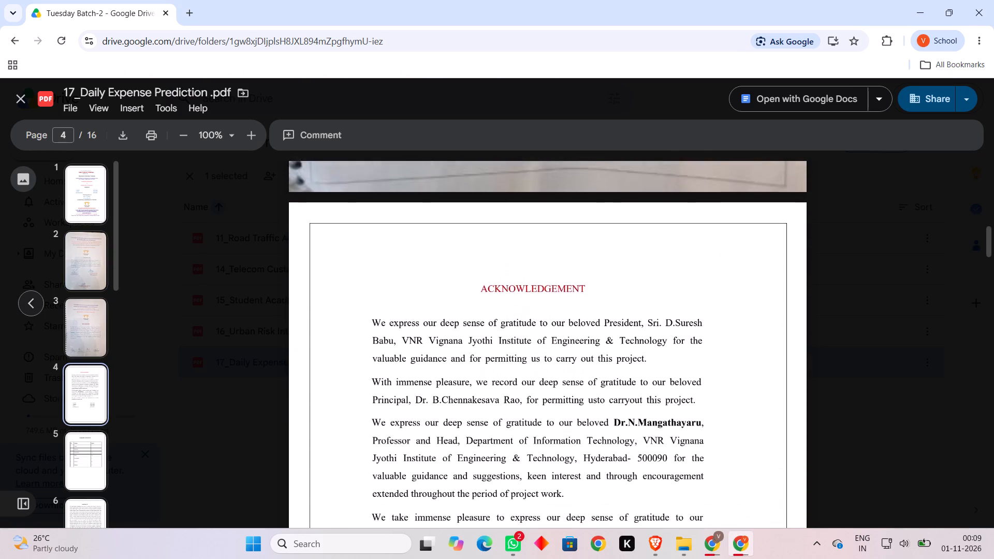
scroll(593, 373, "up", 8)
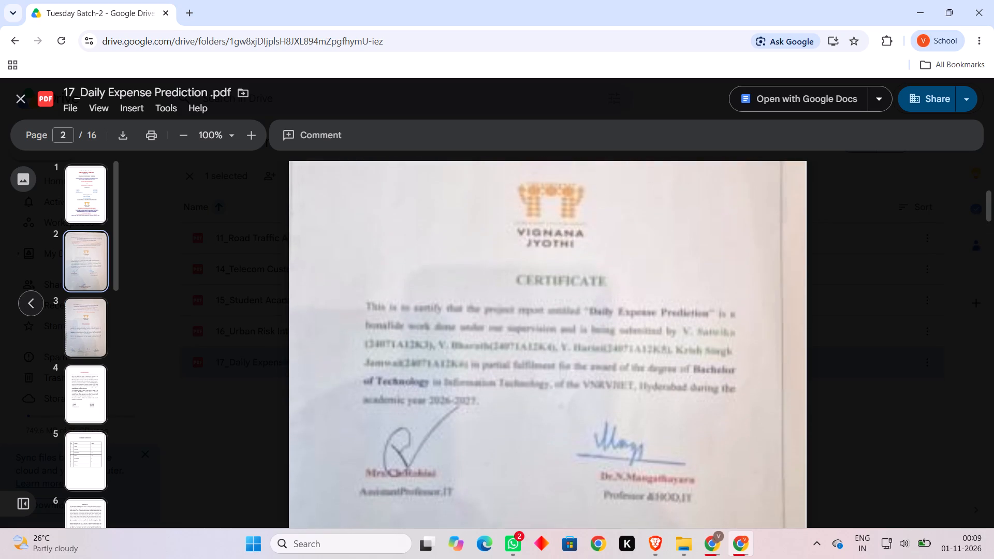
scroll(593, 373, "up", 4)
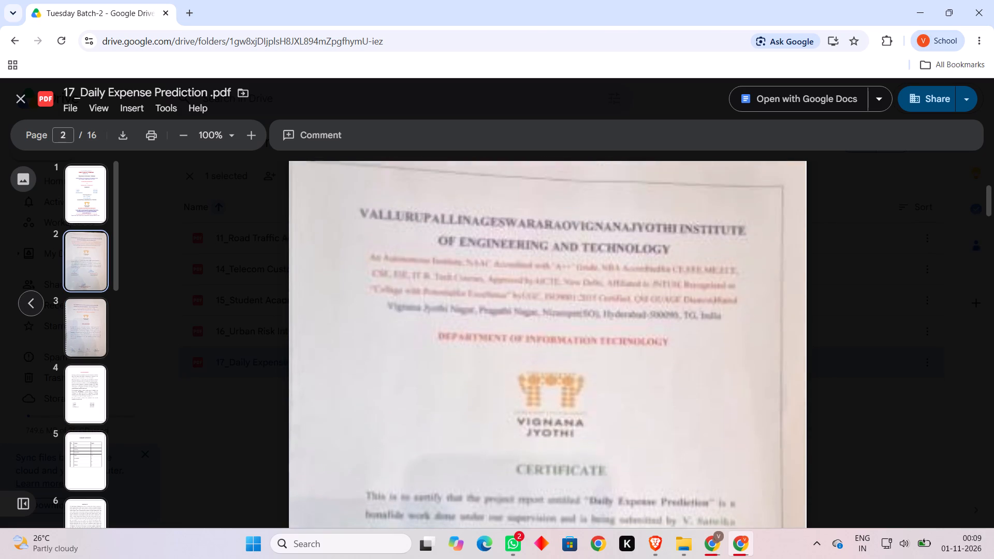
scroll(593, 373, "up", 5)
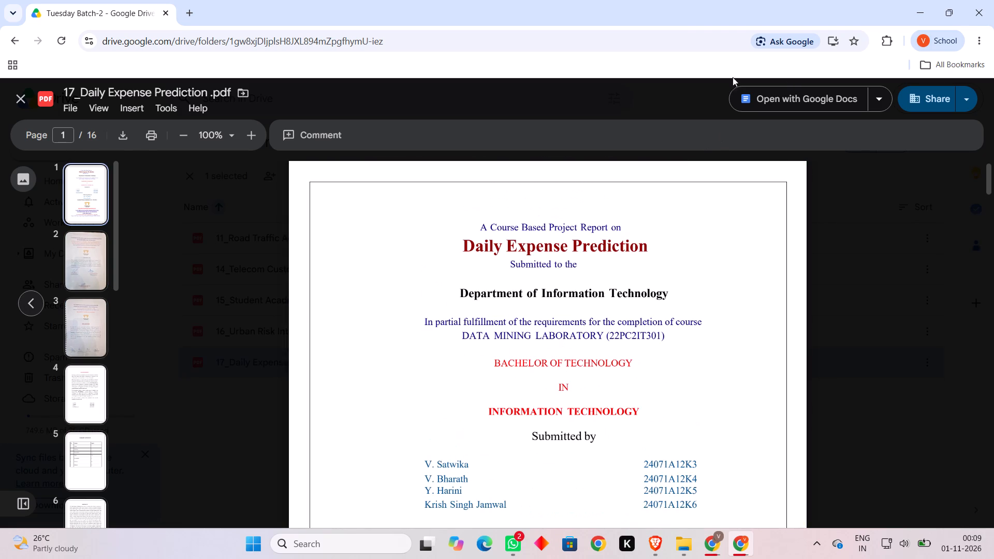
Return to the iLovePDF window and open the downloaded 17_Daily Expense Prediction .docx in Word.
left_click(710, 544)
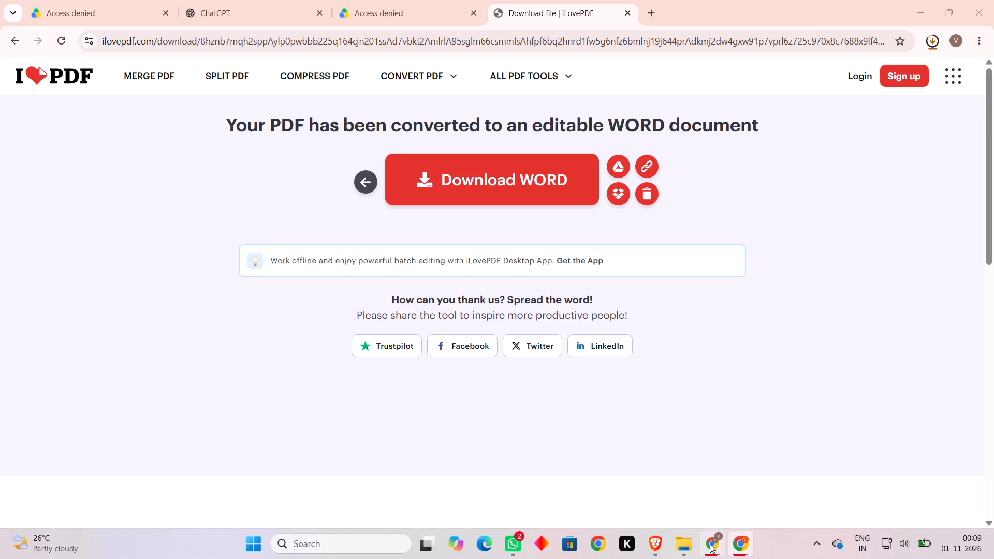
left_click(934, 37)
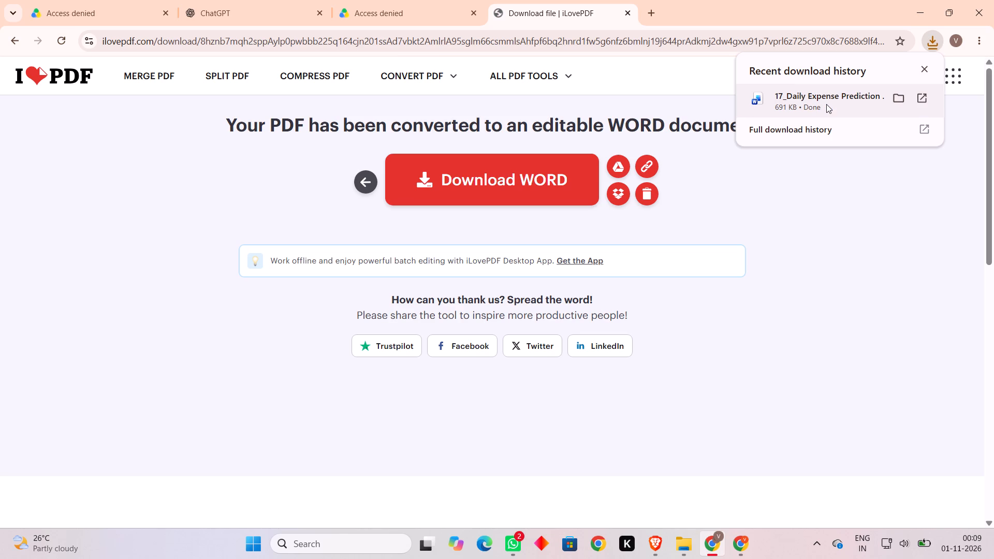
left_click(922, 102)
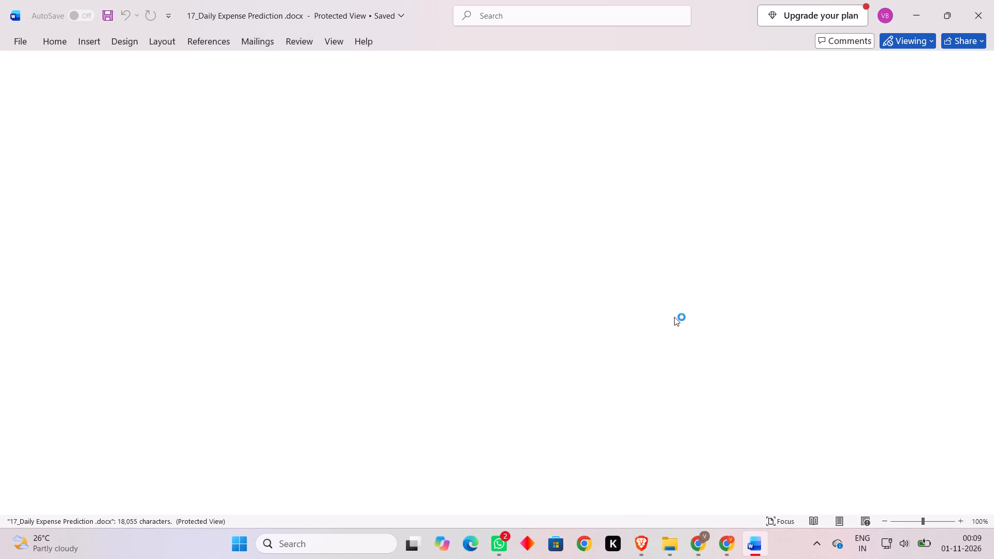
Look through the converted document's pages, from the cover and certificate to the table of contents and the algorithm results.
scroll(674, 317, "down", 4)
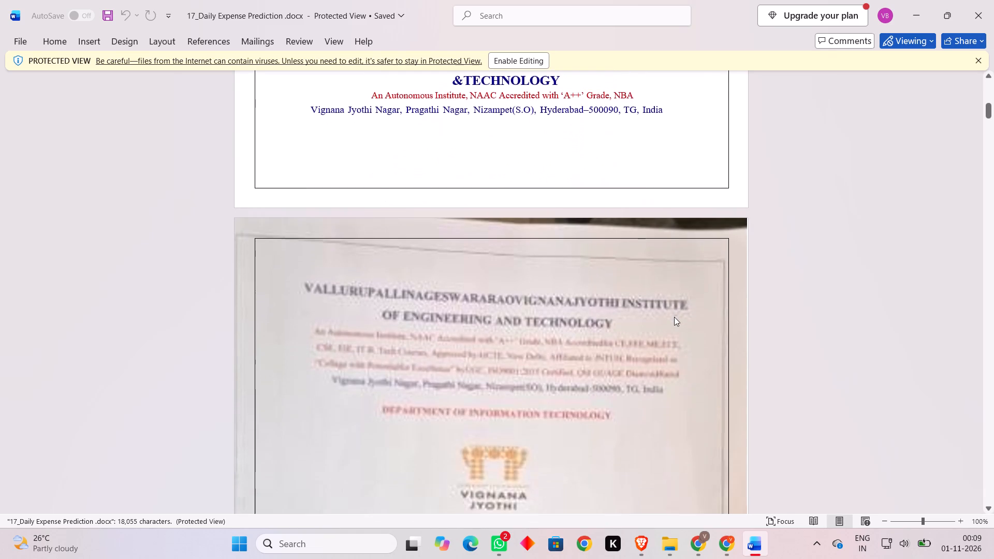
scroll(674, 317, "down", 10)
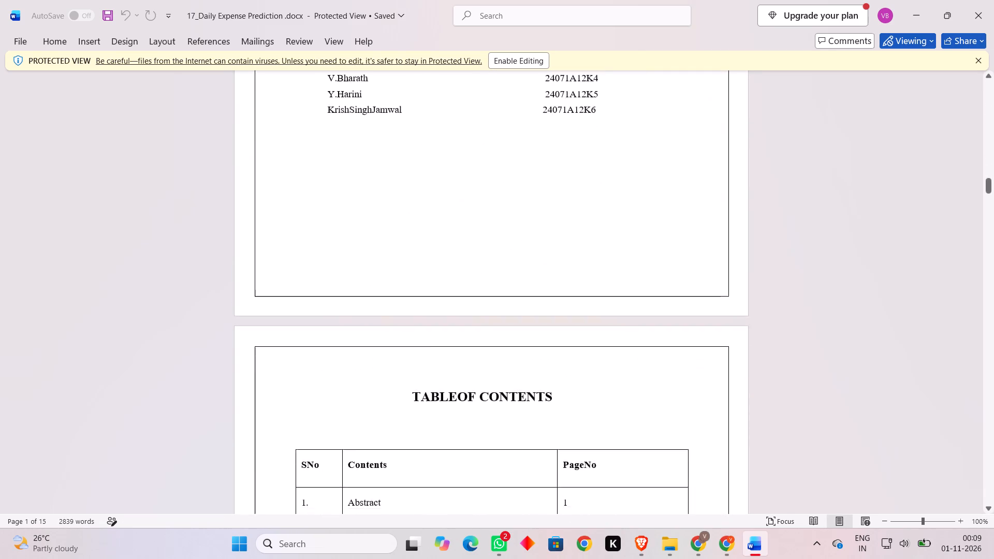
scroll(674, 317, "down", 6)
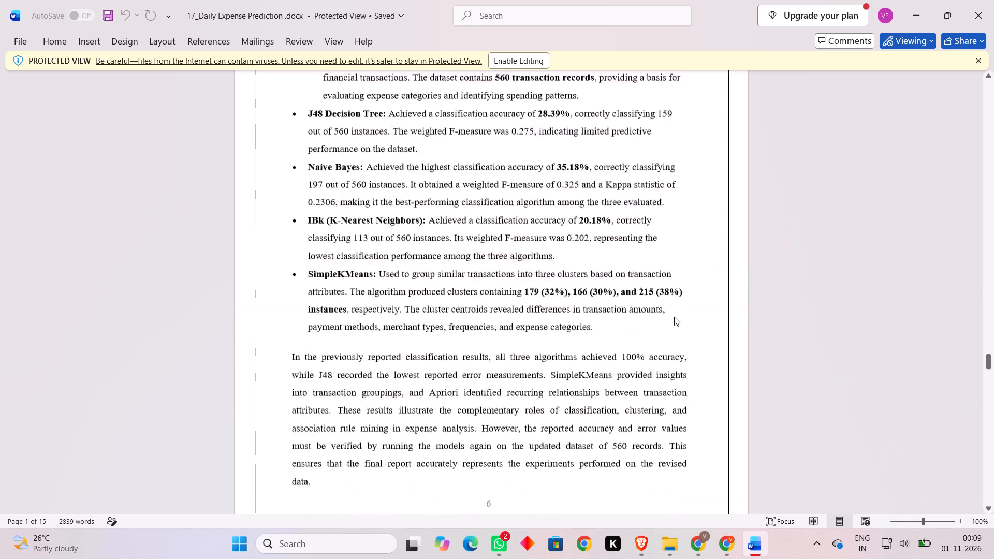
scroll(674, 317, "down", 5)
scroll(674, 317, "up", 16)
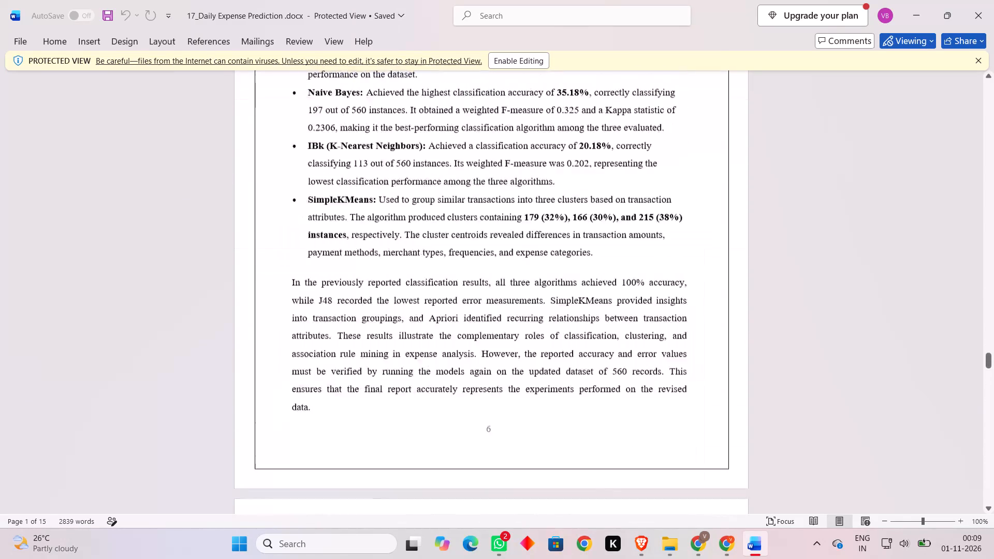
scroll(674, 317, "up", 18)
scroll(674, 317, "down", 1)
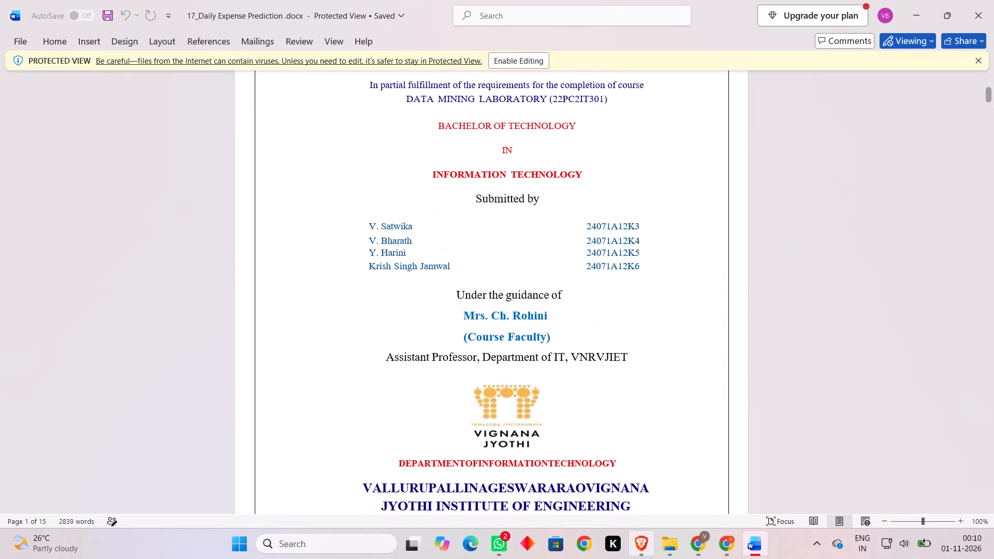
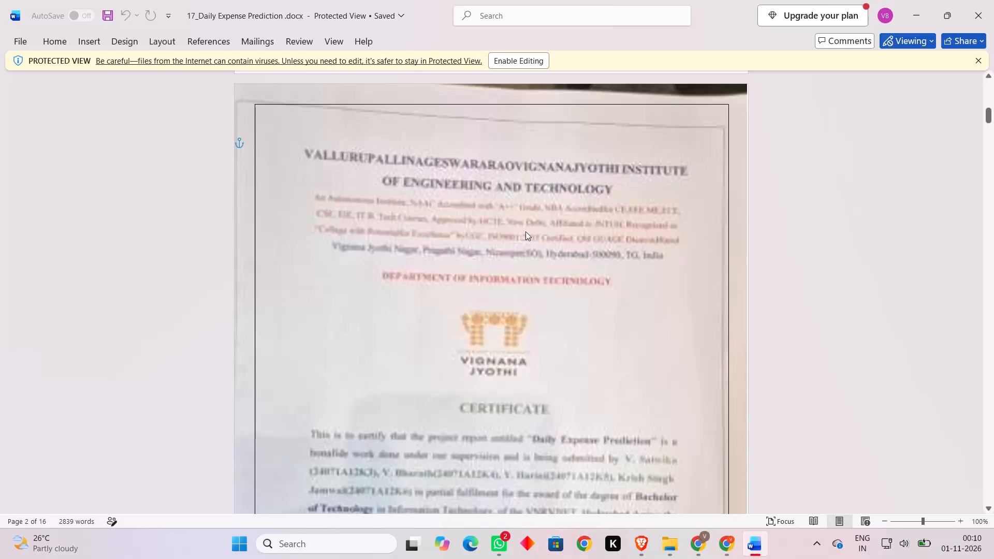
Enable editing for the 17_Daily Expense Prediction document opened in Protected View.
left_click(511, 64)
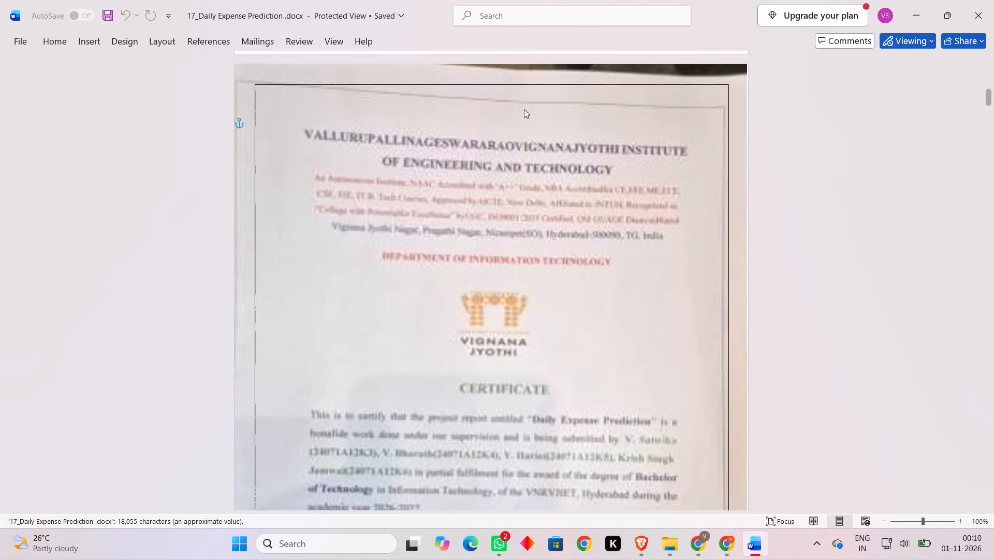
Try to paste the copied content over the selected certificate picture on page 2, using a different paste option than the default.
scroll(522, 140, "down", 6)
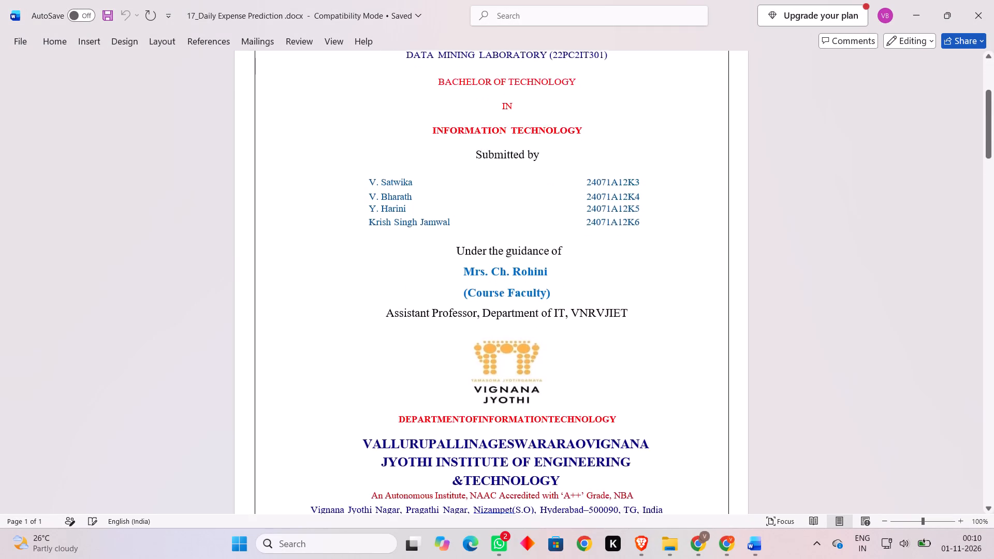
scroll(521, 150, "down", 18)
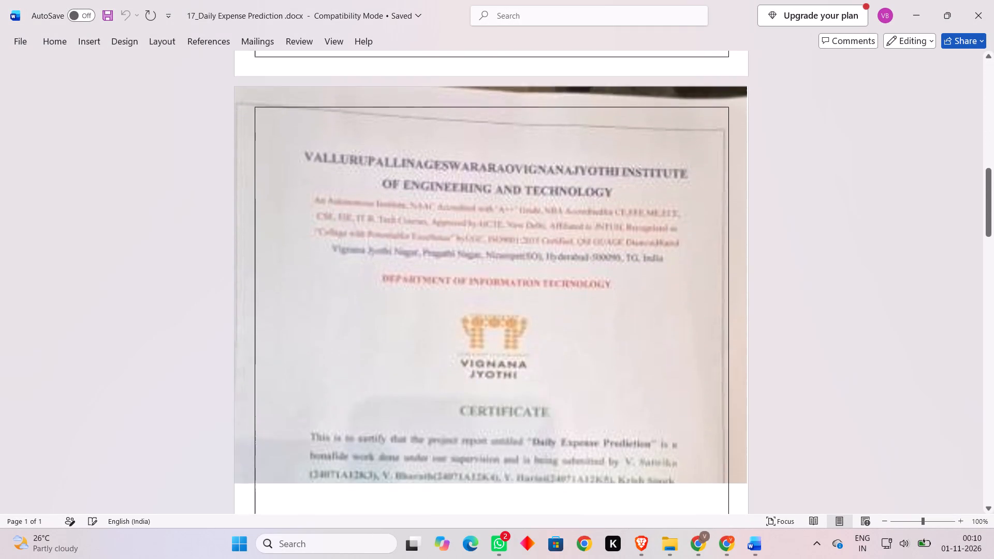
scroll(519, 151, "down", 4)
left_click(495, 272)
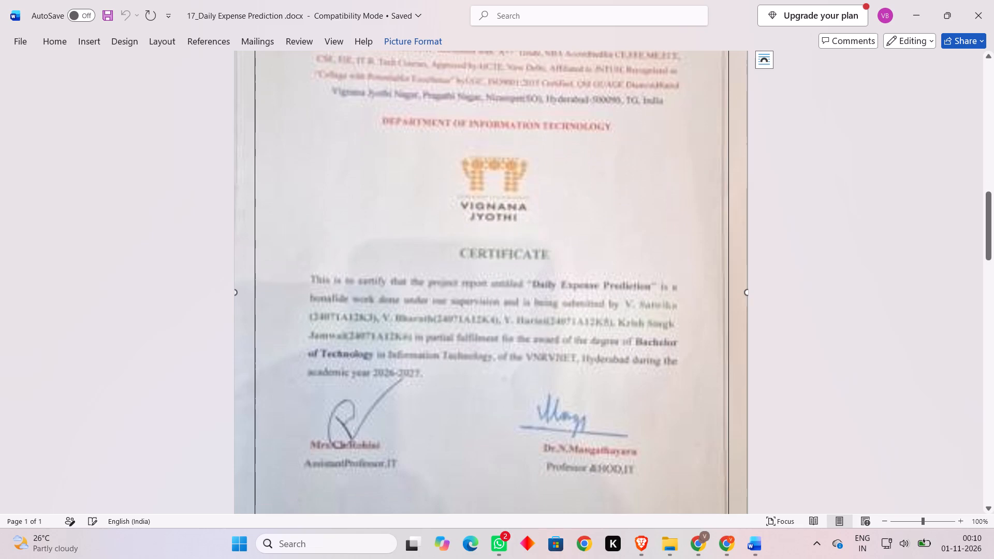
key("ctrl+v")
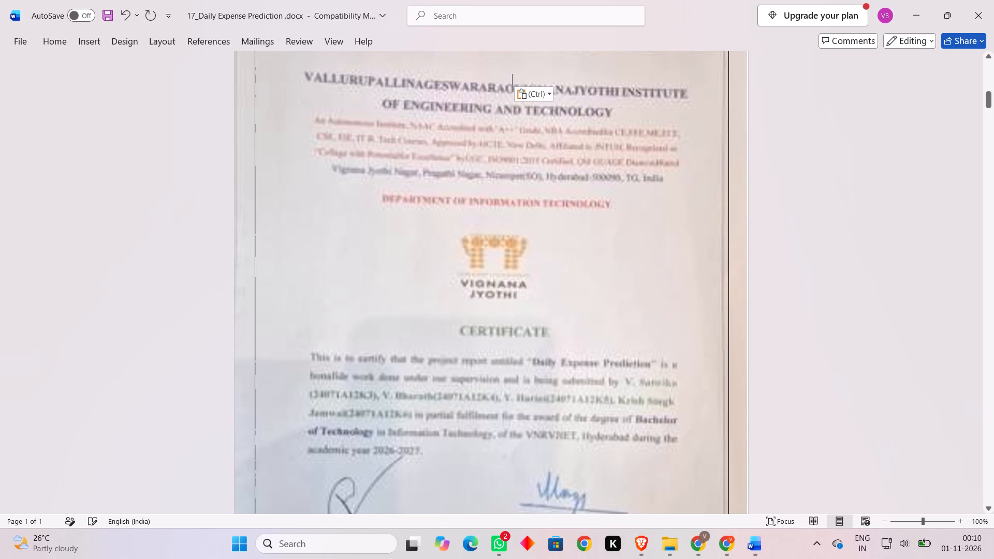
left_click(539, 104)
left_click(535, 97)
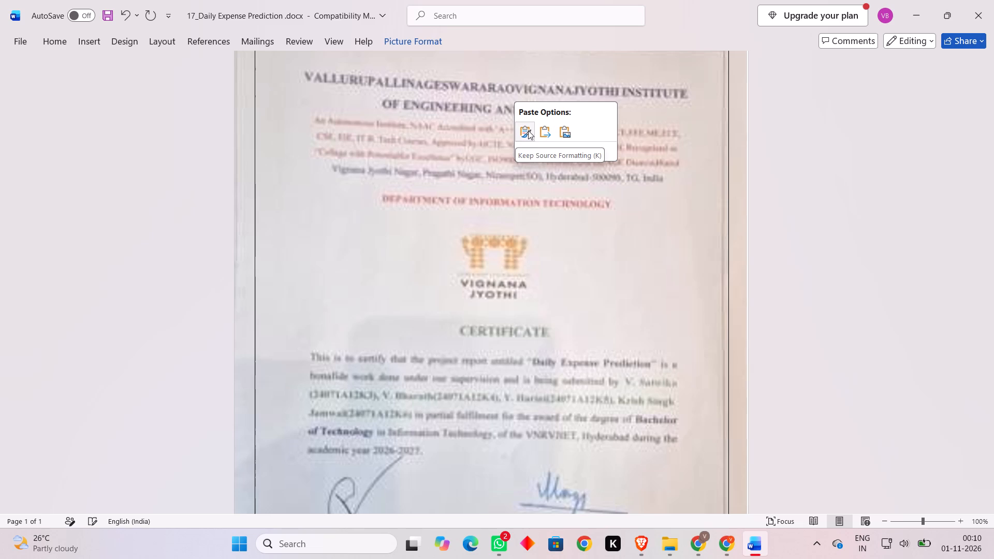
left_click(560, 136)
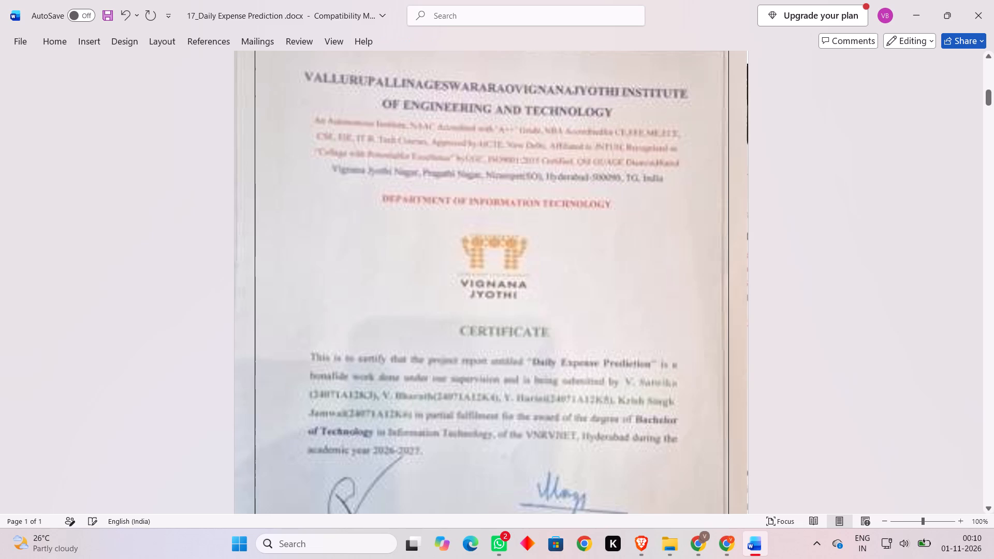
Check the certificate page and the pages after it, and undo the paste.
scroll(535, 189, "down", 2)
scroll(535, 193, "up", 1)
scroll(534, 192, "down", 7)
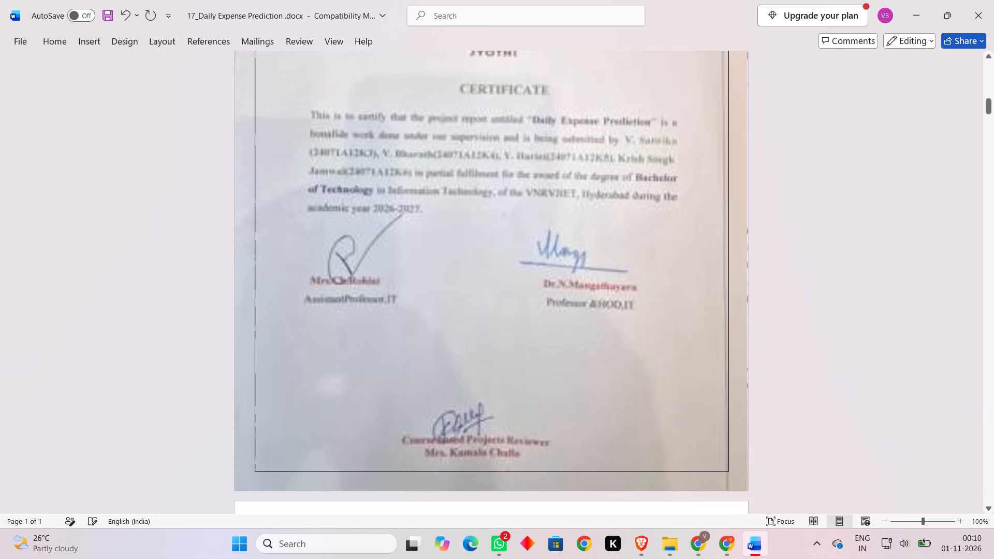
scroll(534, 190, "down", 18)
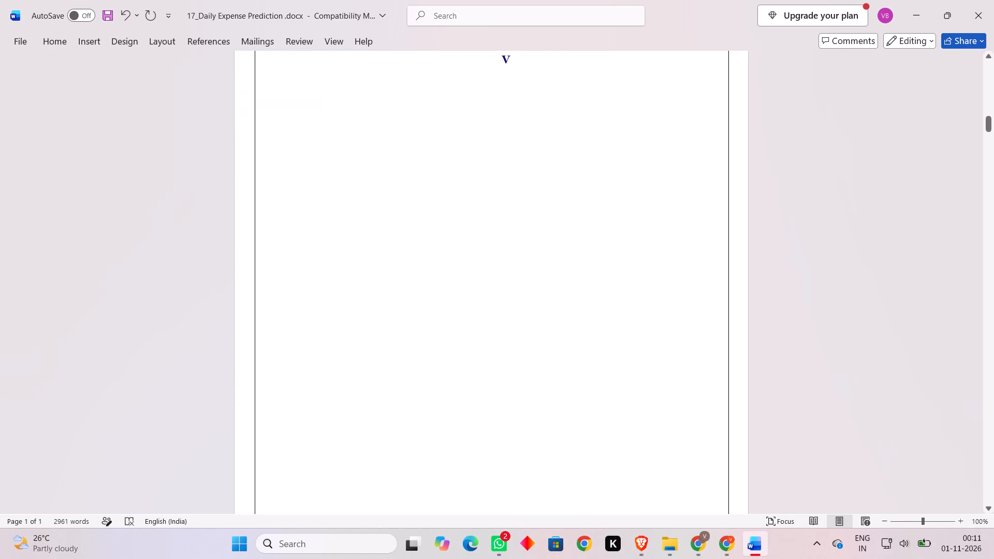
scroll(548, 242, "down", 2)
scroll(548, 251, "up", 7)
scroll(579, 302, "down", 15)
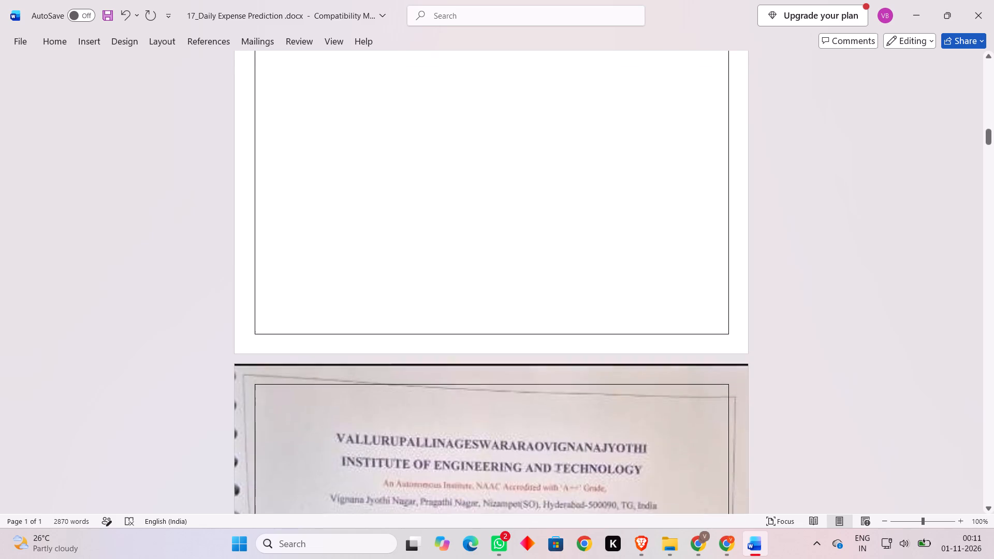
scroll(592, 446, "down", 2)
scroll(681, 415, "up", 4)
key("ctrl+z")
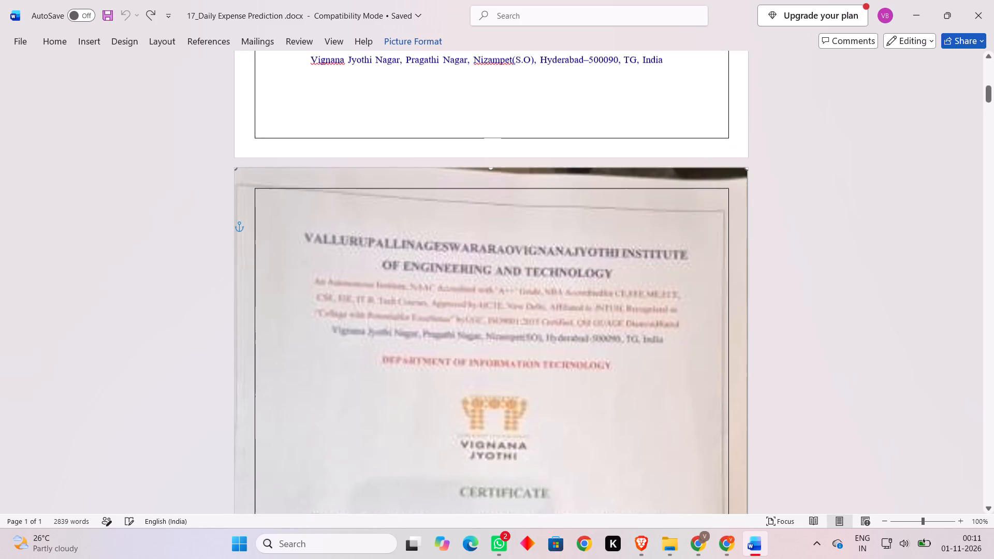
Examine the scanned certificate and declaration pages, checking their signature areas and the picture's placement below the cover page.
scroll(859, 297, "down", 18)
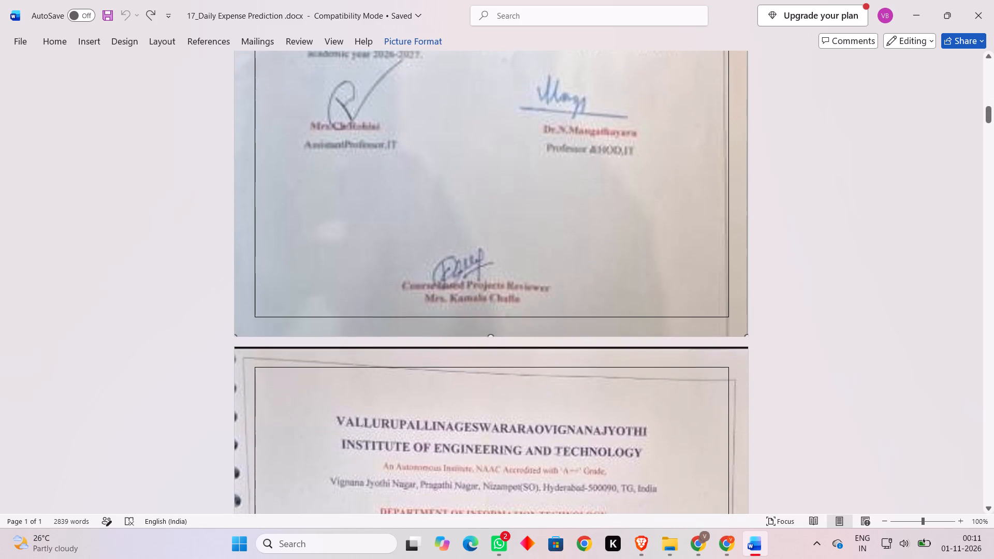
scroll(854, 346, "down", 13)
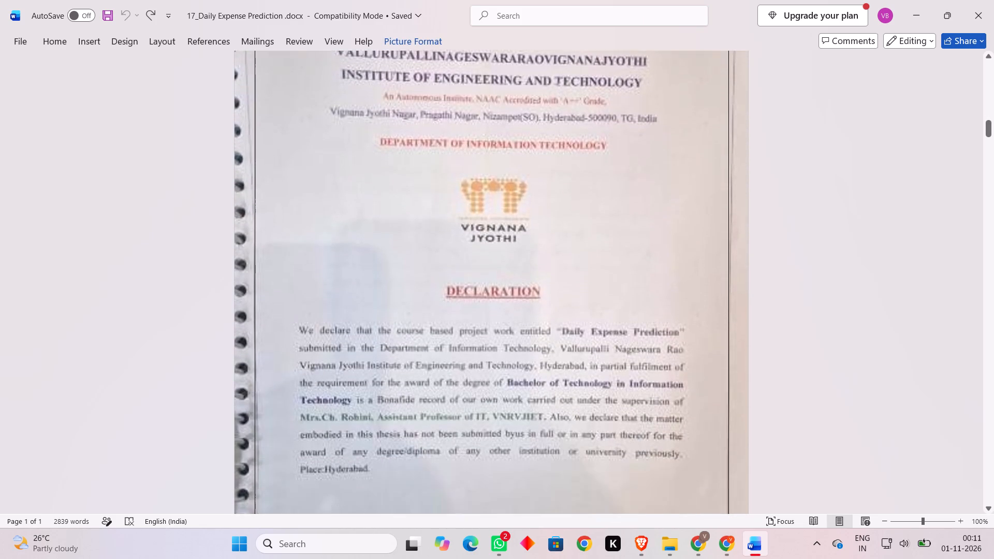
scroll(851, 356, "down", 15)
scroll(847, 362, "up", 8)
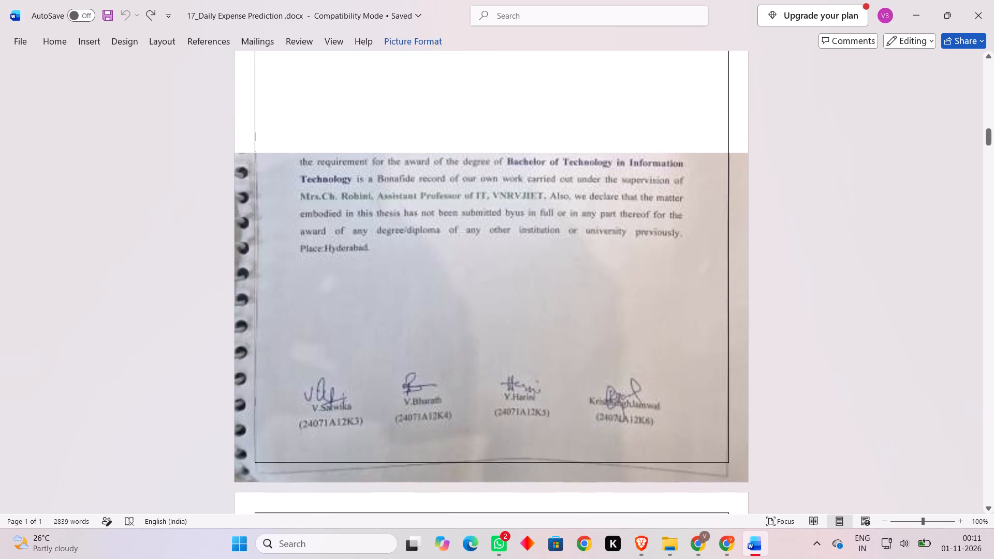
scroll(850, 363, "up", 20)
scroll(850, 363, "up", 3)
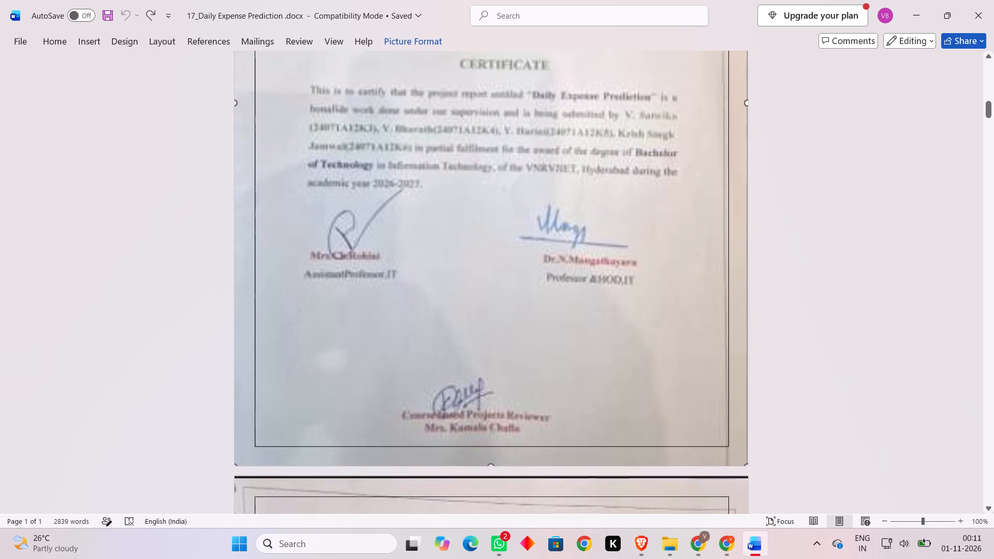
scroll(732, 336, "up", 4)
scroll(546, 299, "up", 11)
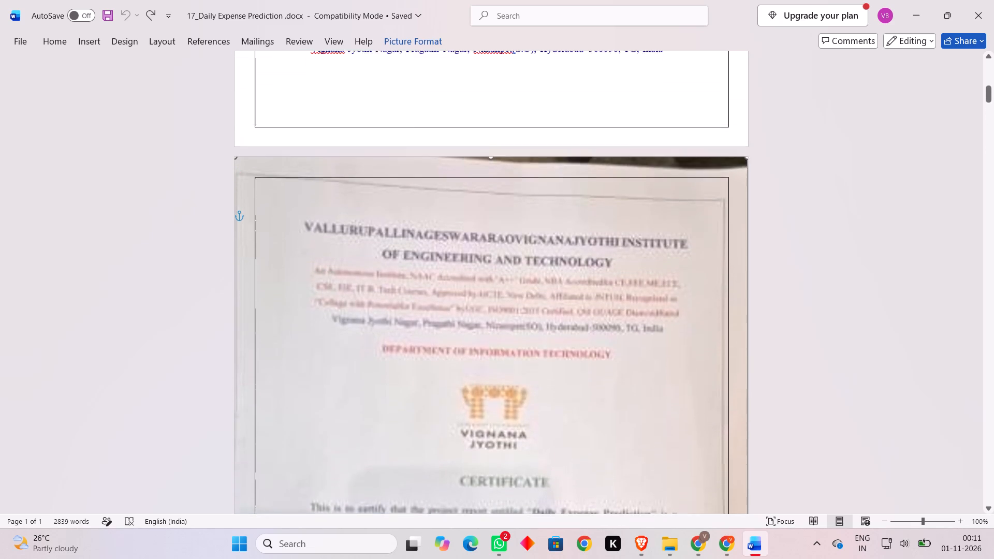
scroll(549, 301, "up", 3)
scroll(549, 301, "down", 1)
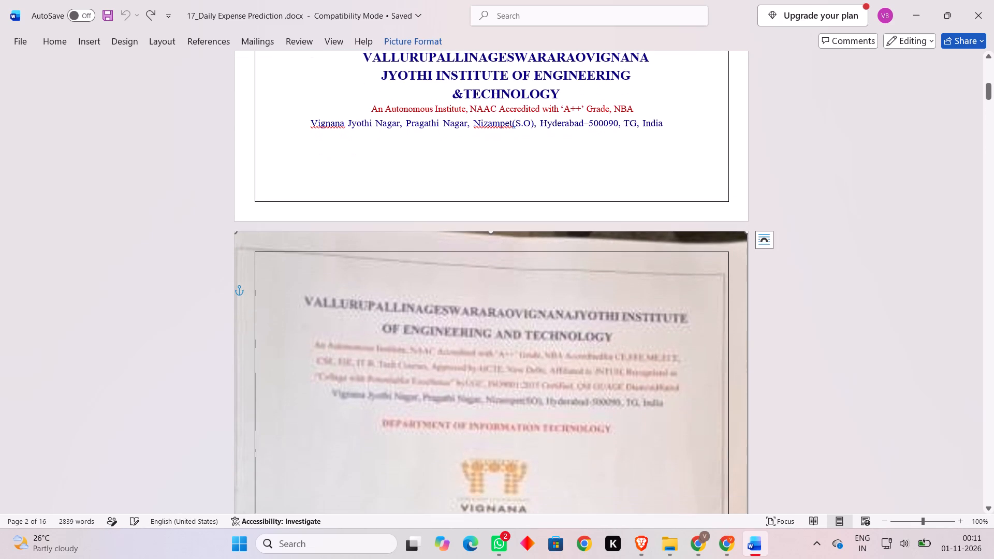
View the certificate picture's layout options and shift the picture leftward on page 2.
left_click(766, 240)
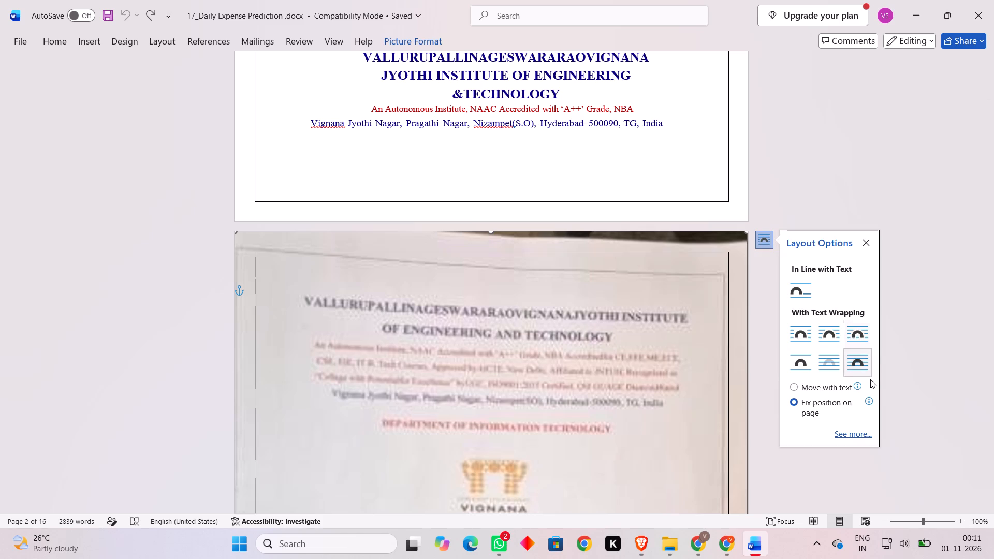
left_click(914, 343)
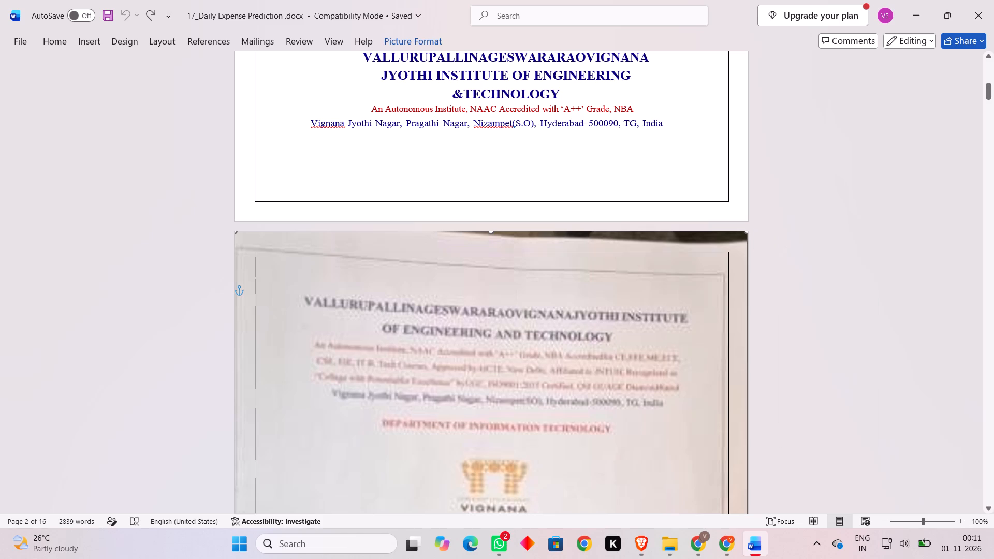
left_click_drag(747, 349, 700, 344)
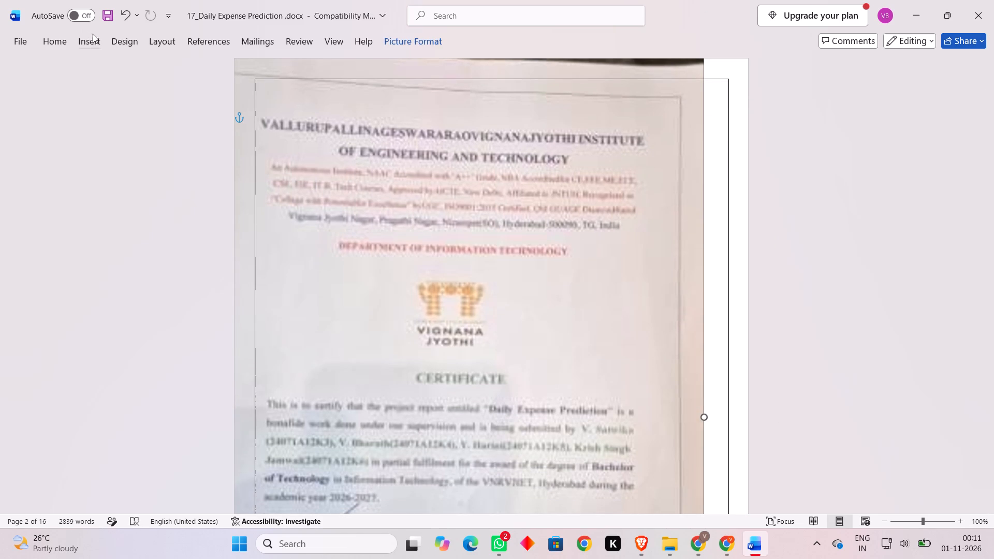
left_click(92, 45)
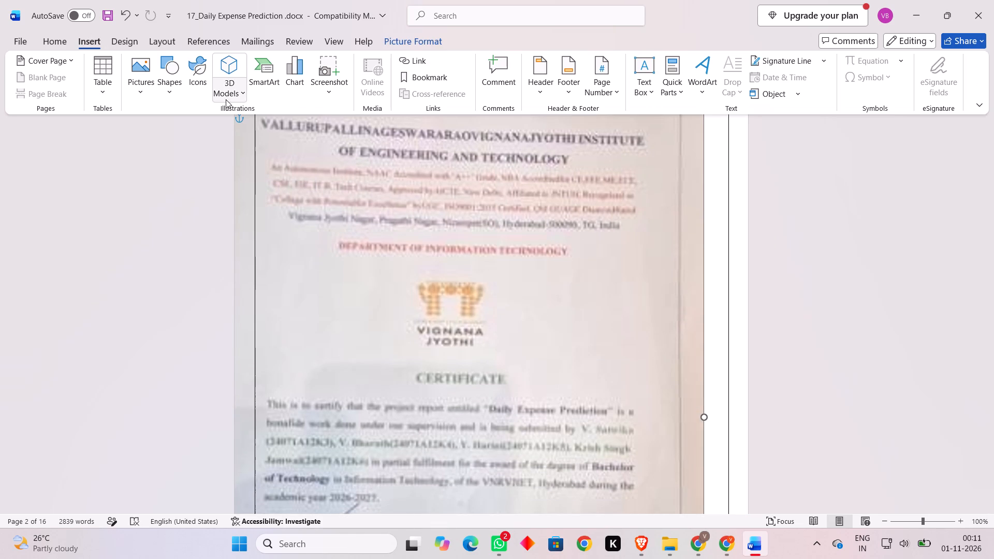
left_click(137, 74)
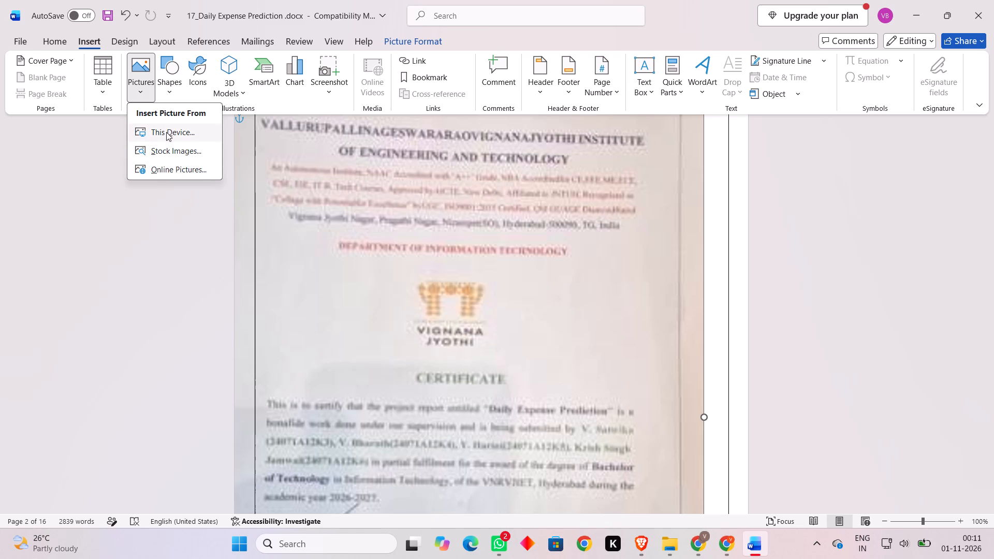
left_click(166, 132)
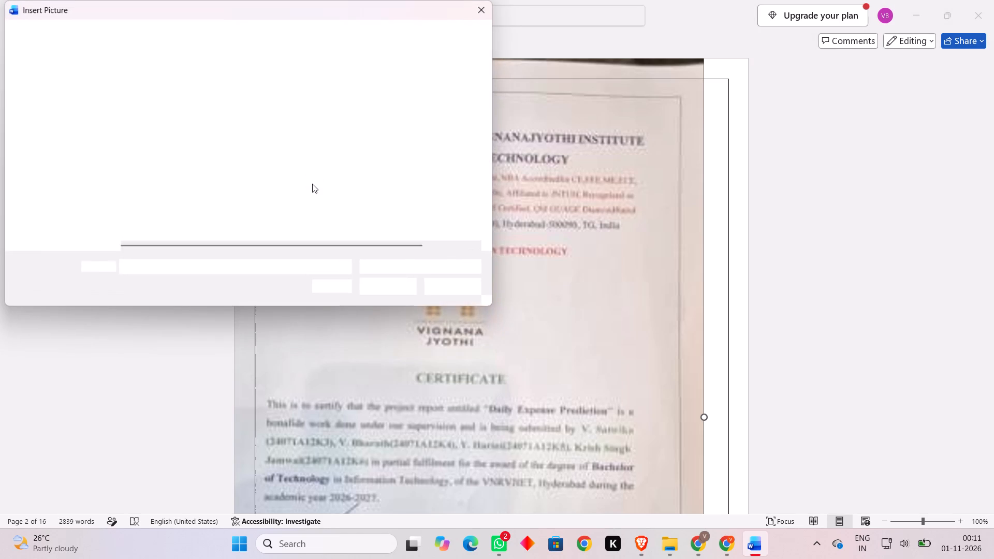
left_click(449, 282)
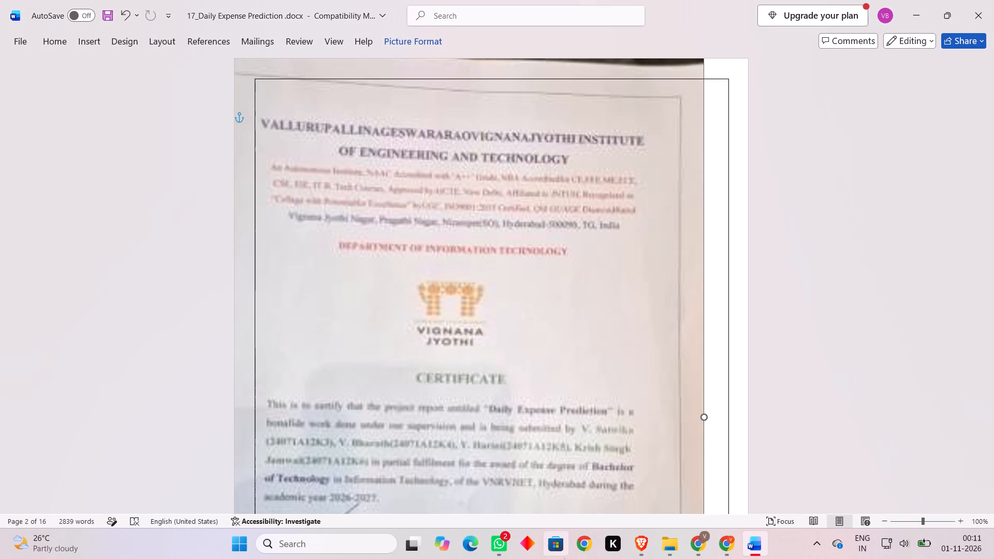
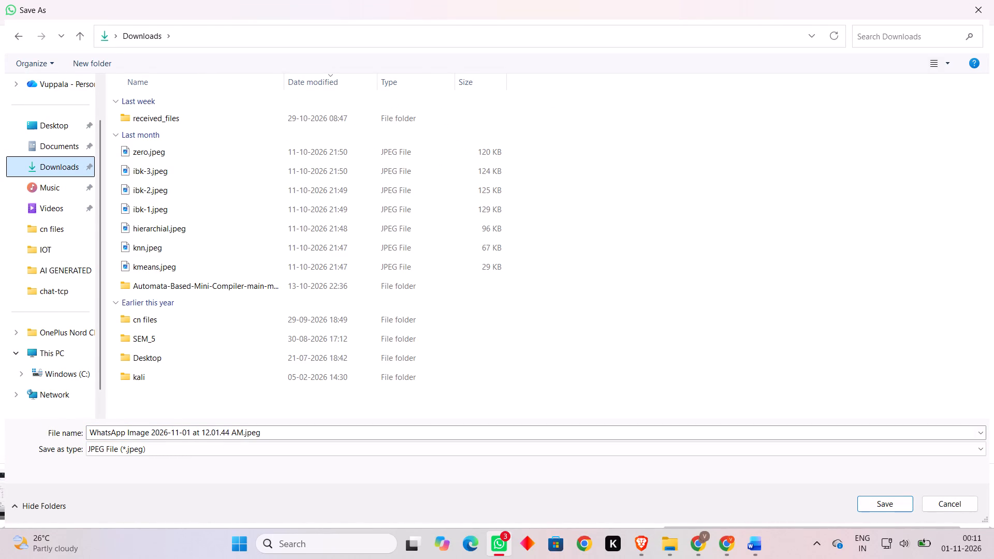
Replace the default name of the WhatsApp image being saved in Downloads with "certifiacte page'", keeping the .jpeg extension.
left_click_drag(241, 431, 168, 431)
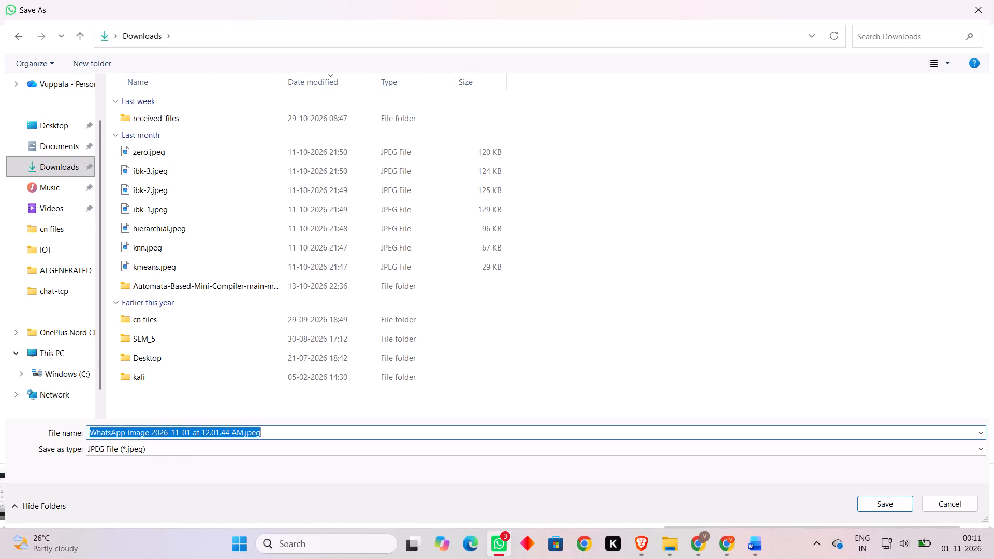
left_click_drag(168, 431, 25, 434)
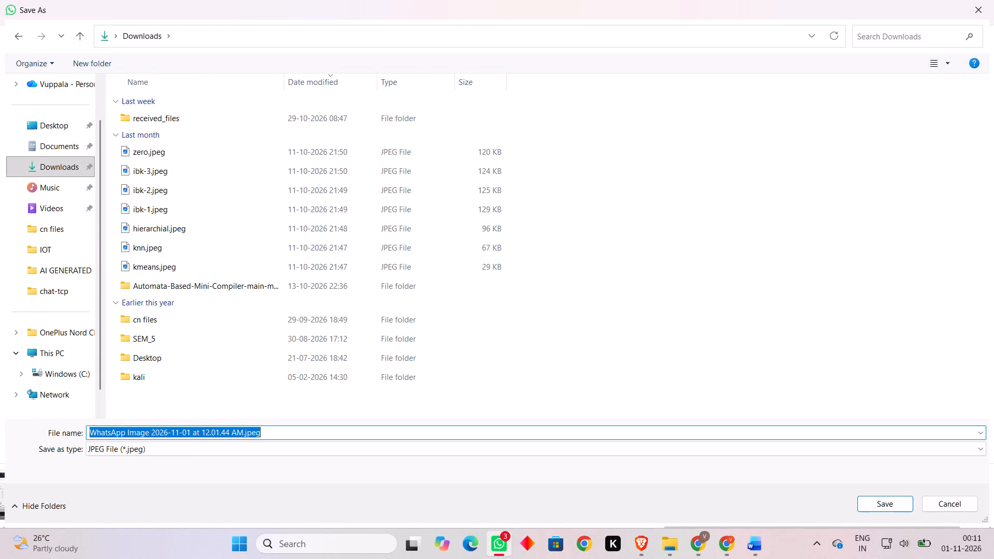
left_click(244, 435)
left_click_drag(244, 433, 88, 433)
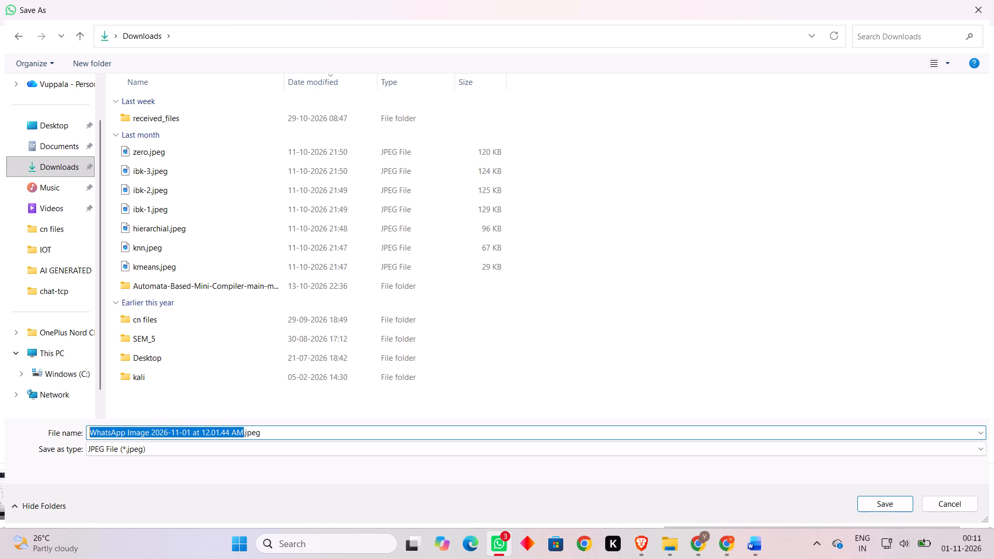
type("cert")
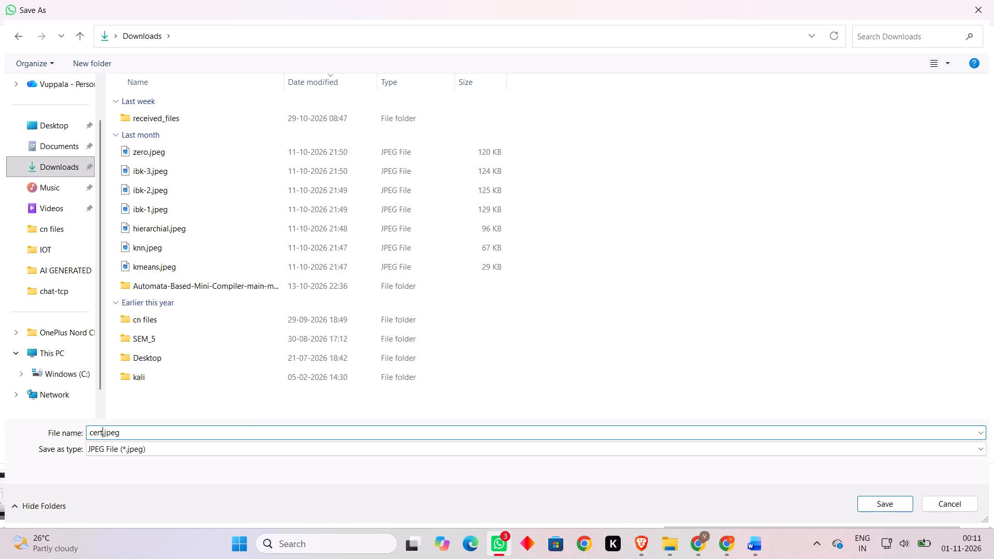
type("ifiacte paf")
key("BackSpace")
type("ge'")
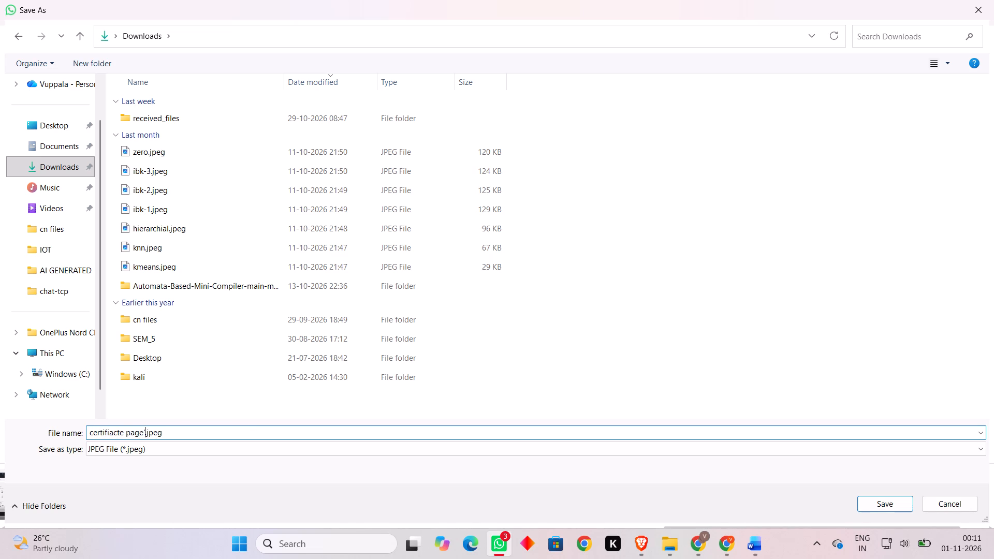
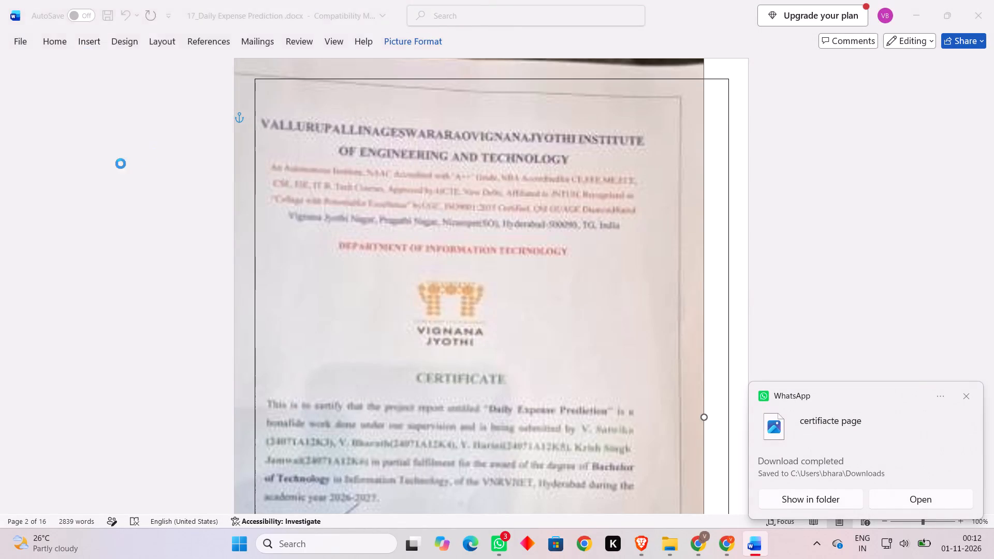
Insert the newly downloaded certificate picture from the Downloads folder onto page 2.
left_click(67, 155)
left_click(67, 172)
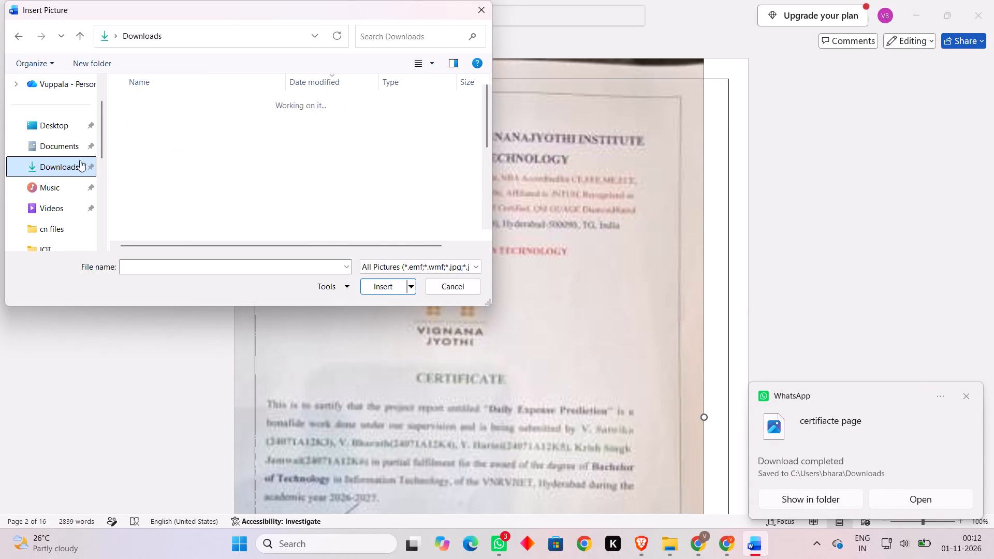
left_click(167, 121)
left_click(386, 283)
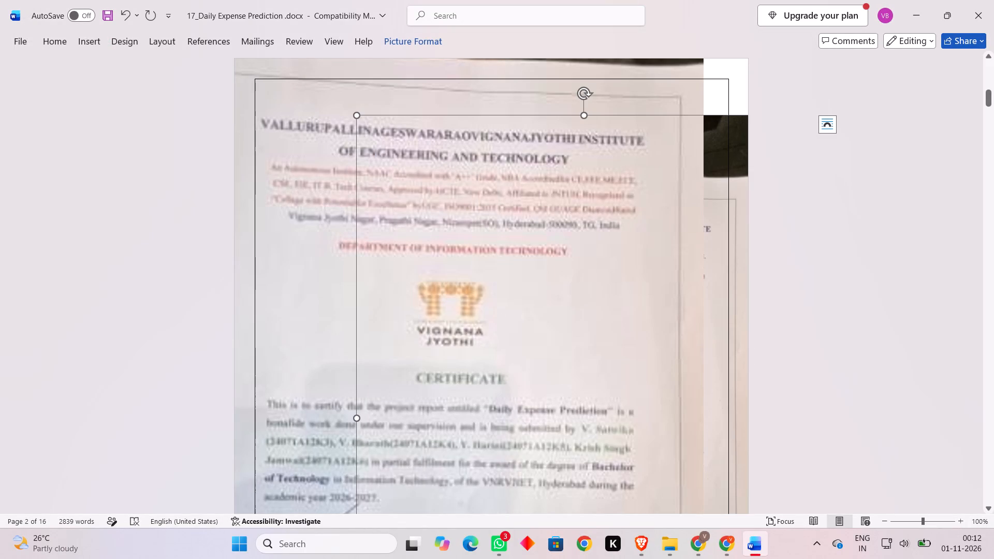
Try to move the newly inserted certificate picture leftward and slightly up, over the existing certificate scan on page 2.
left_click_drag(579, 115, 544, 112)
scroll(721, 113, "up", 1)
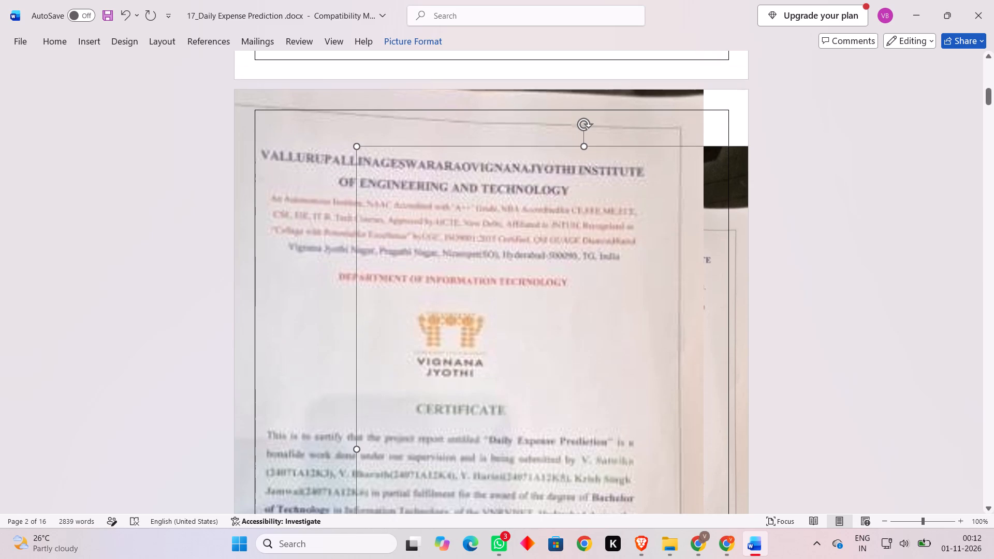
scroll(726, 123, "up", 2)
scroll(726, 122, "down", 1)
left_click_drag(590, 176, 577, 175)
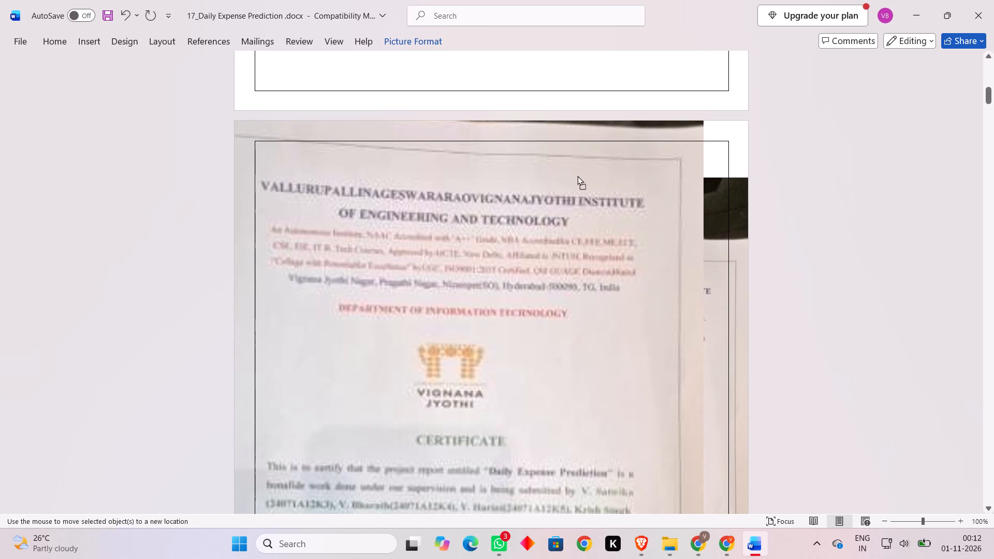
left_click_drag(577, 175, 492, 160)
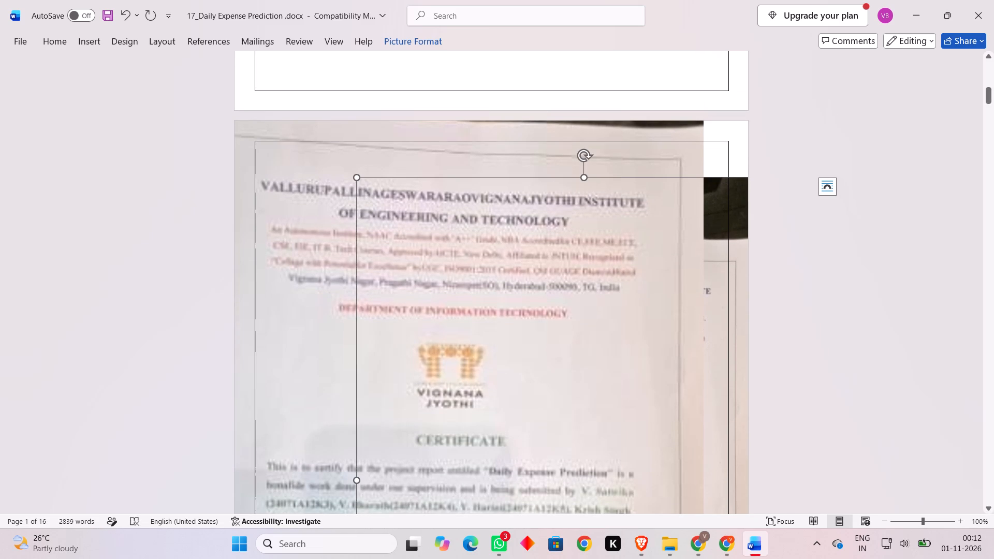
Change the smaller certificate photo's text wrapping on page 2 so it sits in front of the old scan.
left_click(833, 186)
left_click(927, 307)
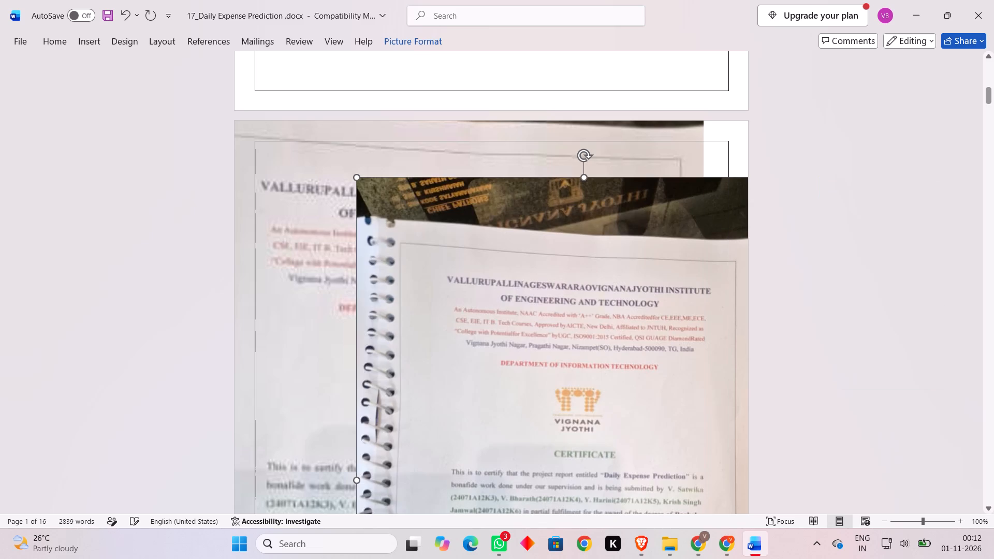
Move the certificate photo over the old scan, close to the upper-left corner of page 2.
left_click_drag(578, 212, 494, 167)
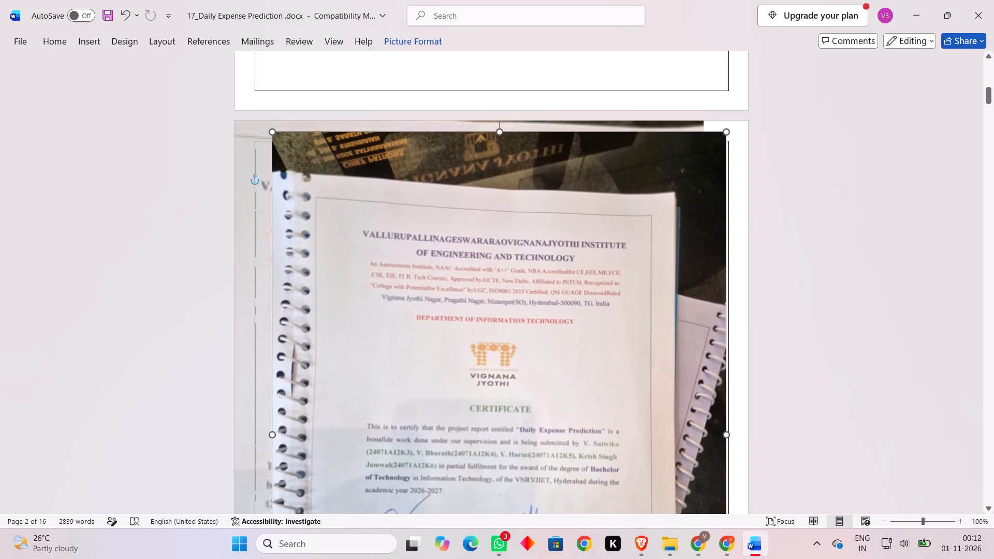
scroll(505, 169, "down", 4)
scroll(505, 168, "up", 5)
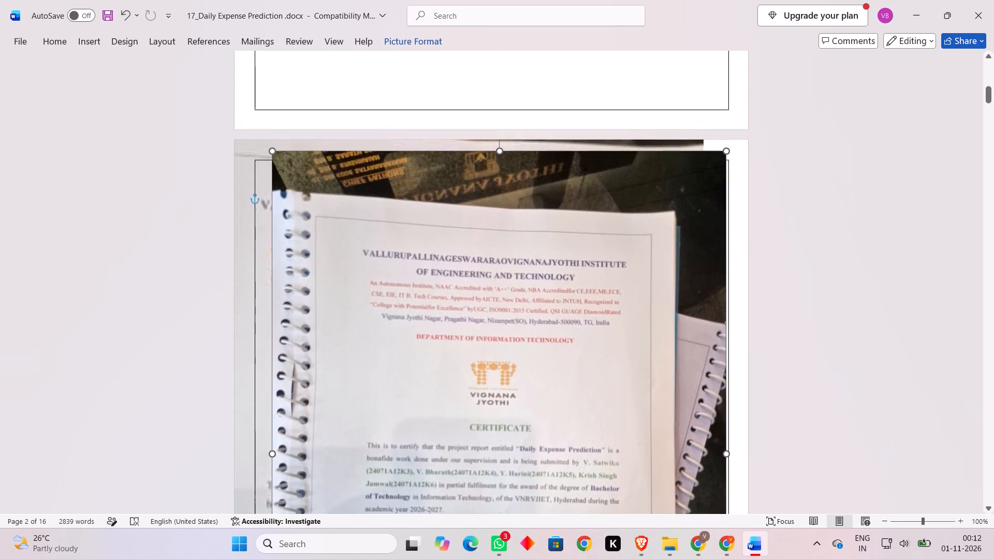
left_click_drag(514, 183, 600, 207)
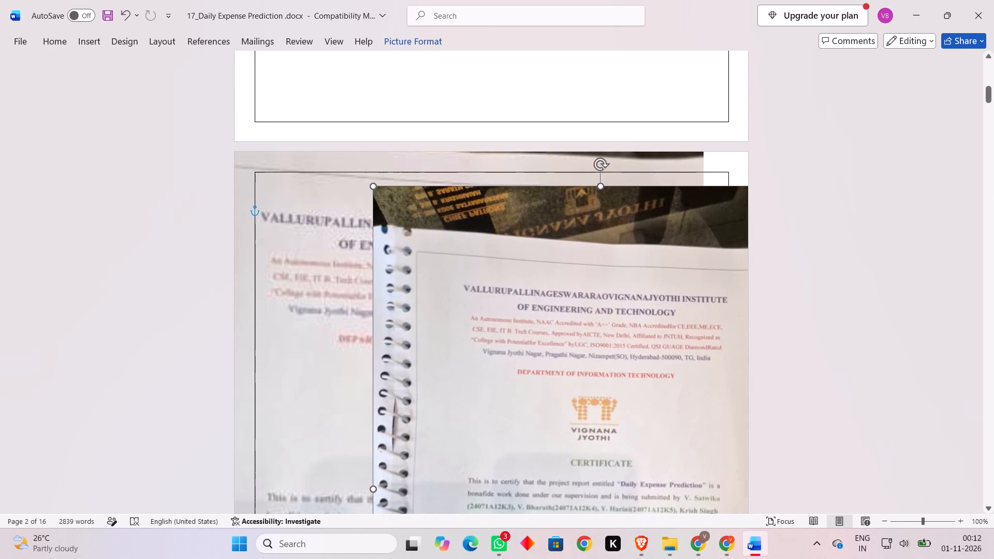
left_click_drag(600, 207, 481, 189)
Stretch the certificate photo downward so it covers the old scan to the bottom edge of page 2.
scroll(493, 184, "down", 3)
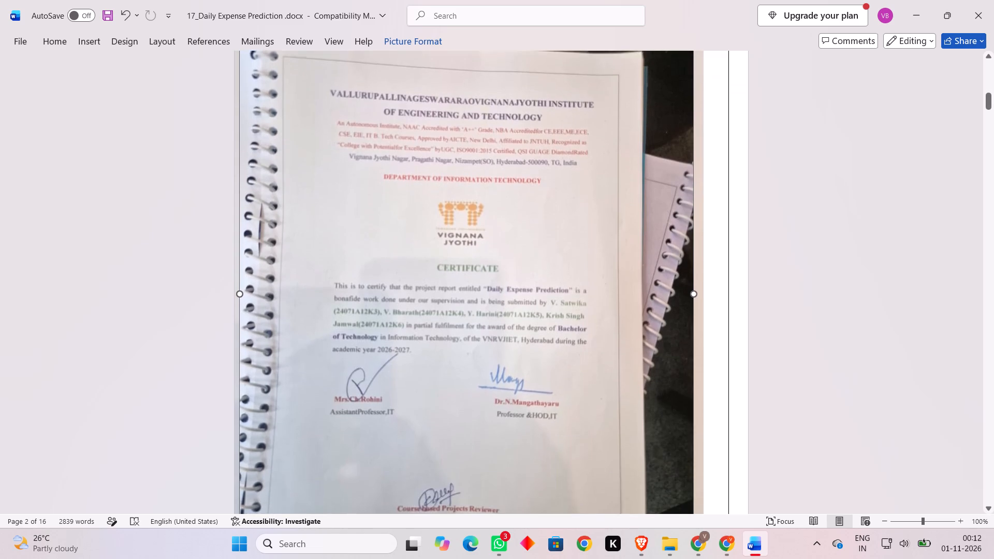
scroll(493, 184, "down", 2)
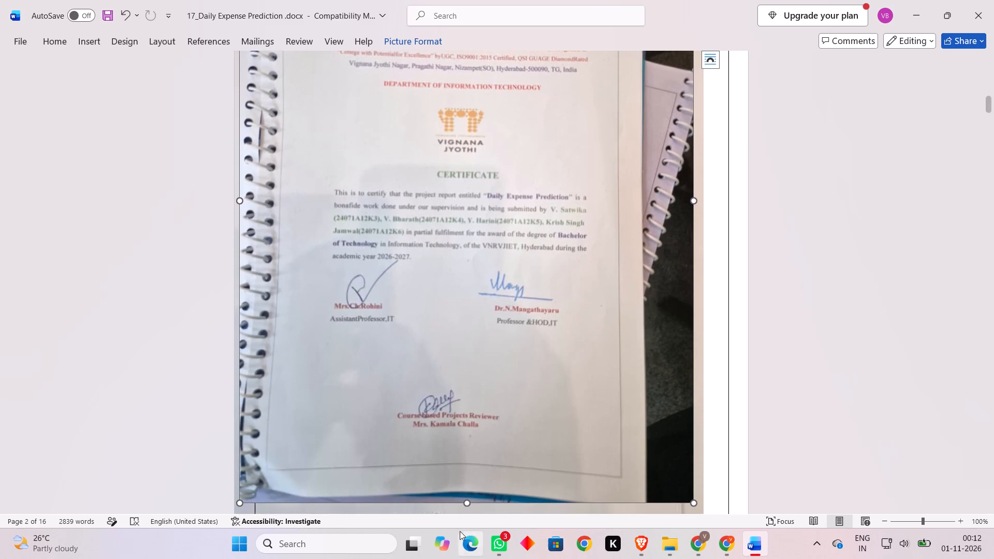
scroll(478, 460, "down", 6)
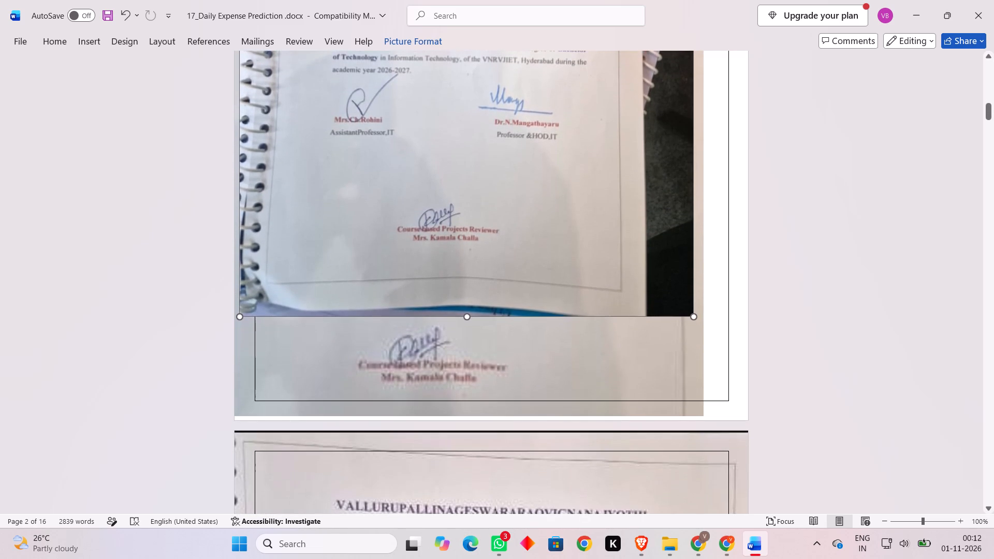
left_click_drag(466, 315, 485, 409)
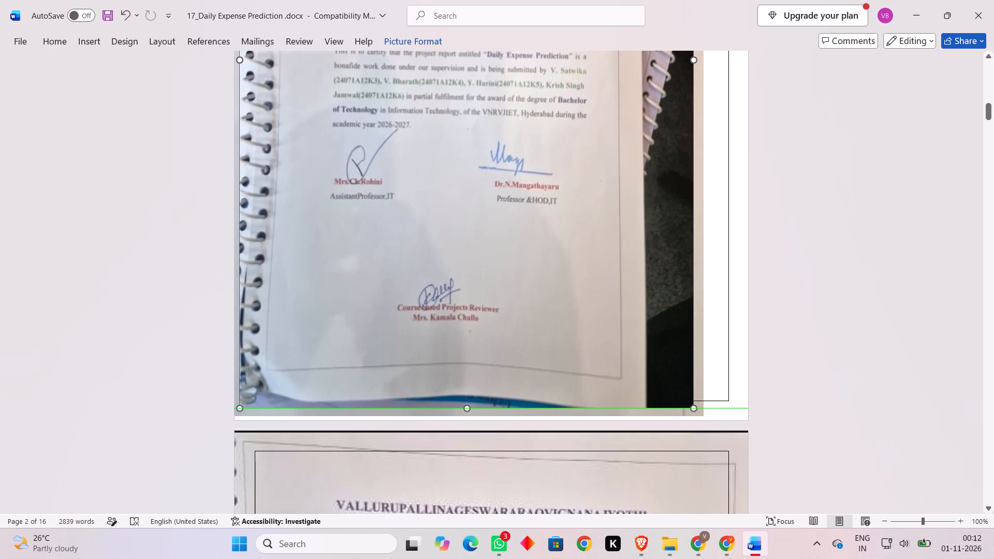
left_click_drag(485, 409, 486, 420)
left_click(469, 408)
left_click_drag(469, 408, 473, 436)
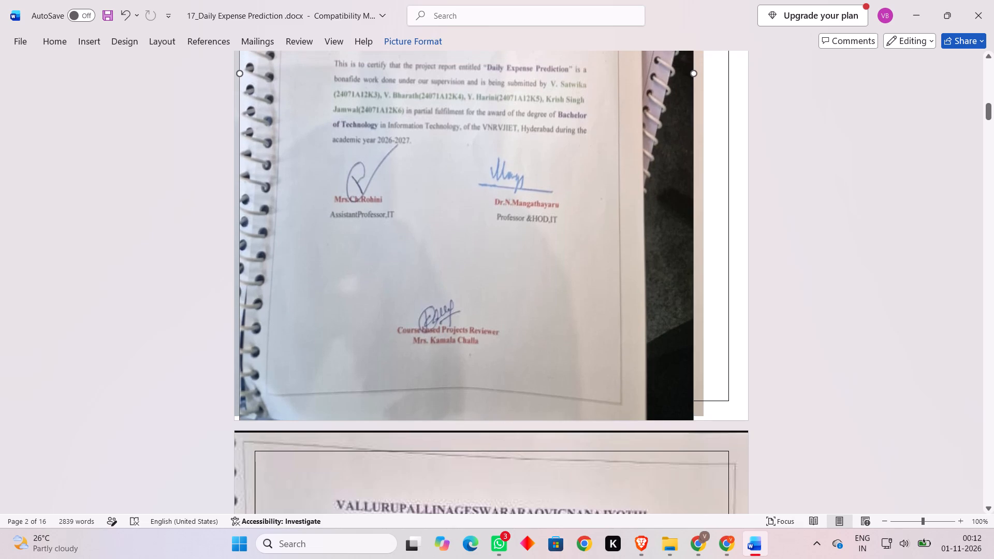
left_click_drag(473, 436, 473, 434)
Widen the certificate photo beyond both side edges of page 2, pushing most of the spiral binding off the page.
scroll(637, 335, "up", 2)
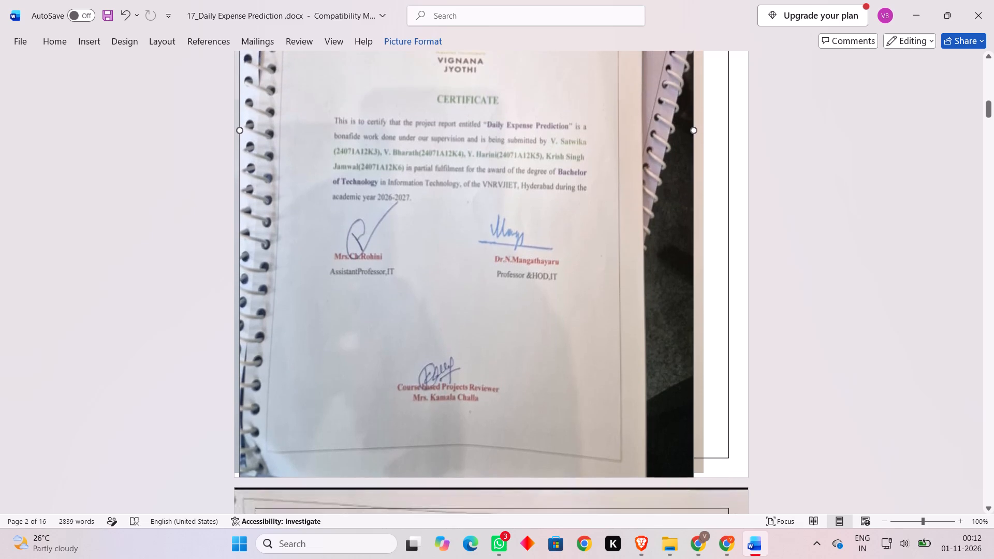
scroll(638, 327, "up", 3)
left_click(694, 224)
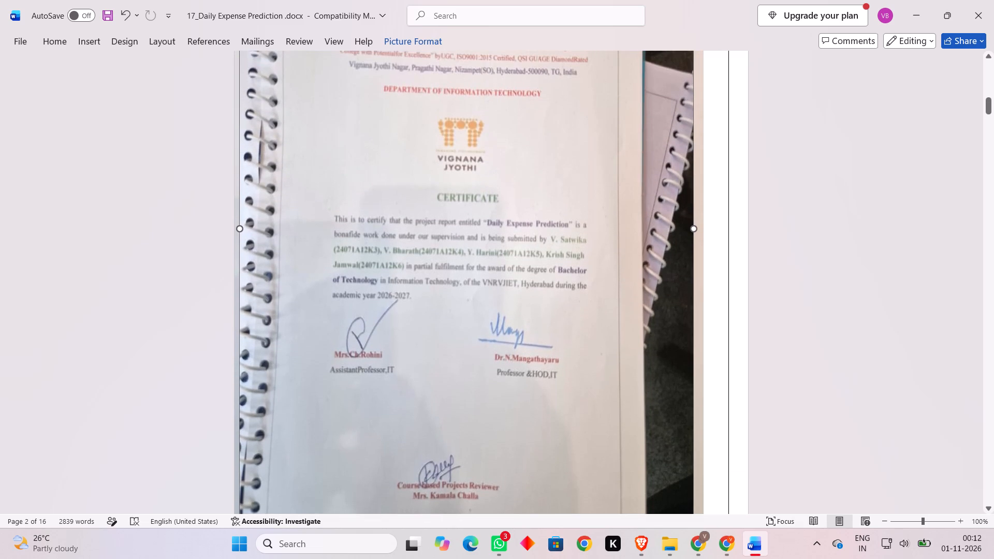
left_click_drag(694, 229, 746, 231)
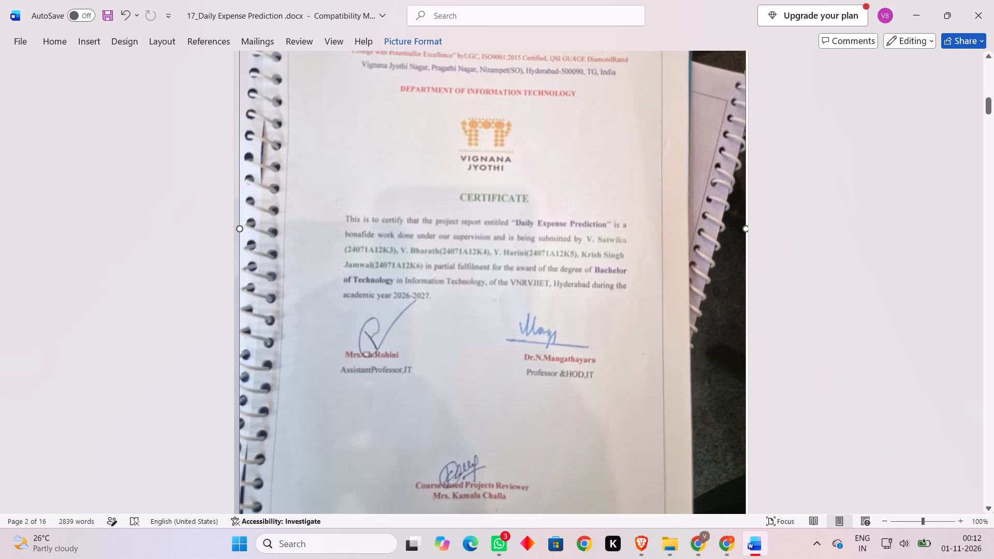
left_click_drag(746, 231, 809, 235)
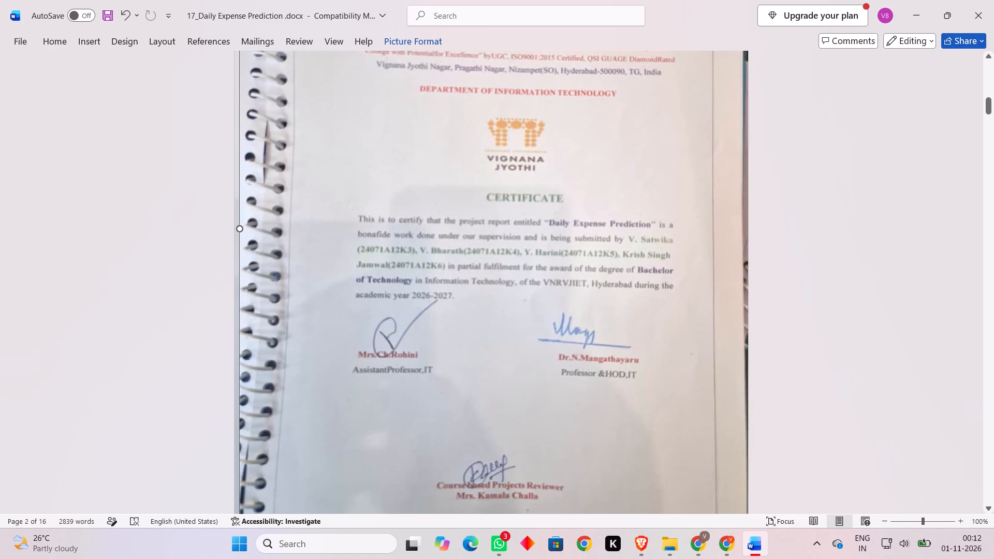
left_click_drag(809, 235, 814, 235)
scroll(659, 278, "up", 3)
left_click_drag(239, 320, 232, 320)
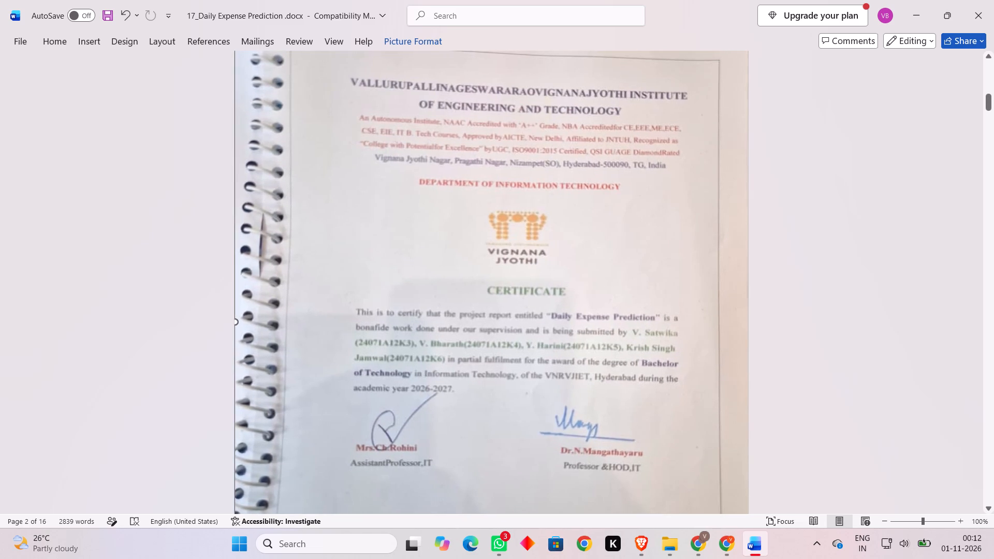
left_click_drag(232, 320, 193, 321)
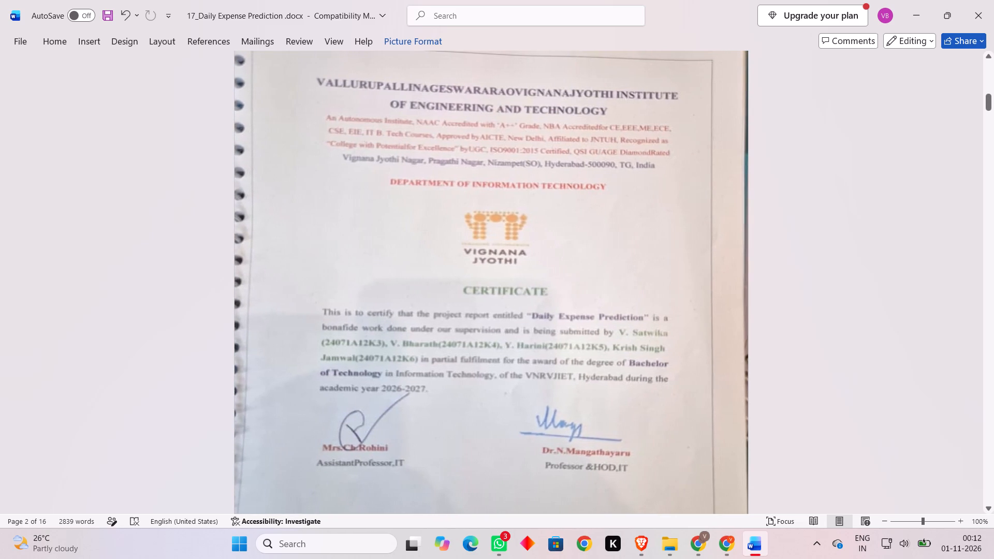
left_click_drag(193, 321, 192, 321)
Stretch the certificate photo upward past the top edge of page 2 so most of the dark background falls off the page.
scroll(306, 320, "down", 8)
scroll(306, 319, "up", 2)
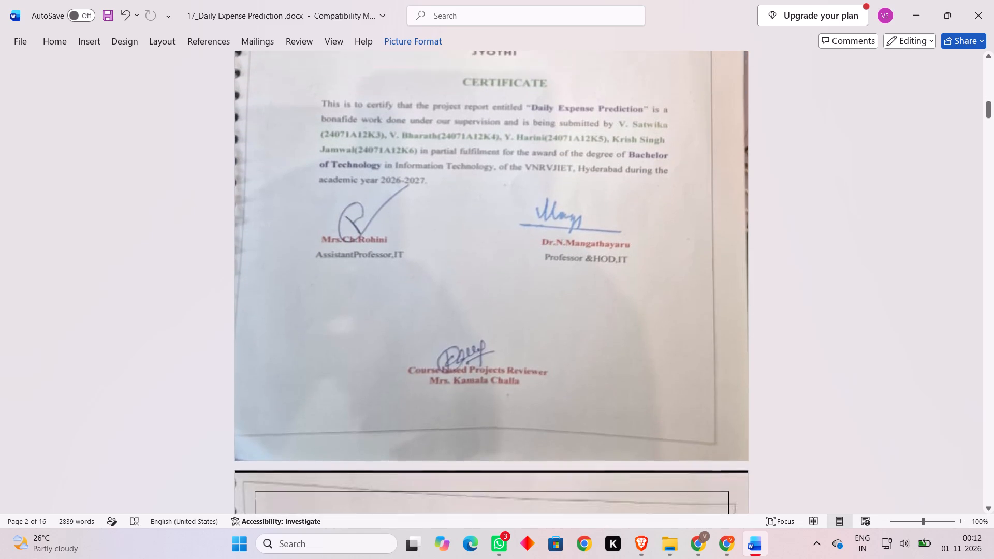
scroll(306, 319, "up", 12)
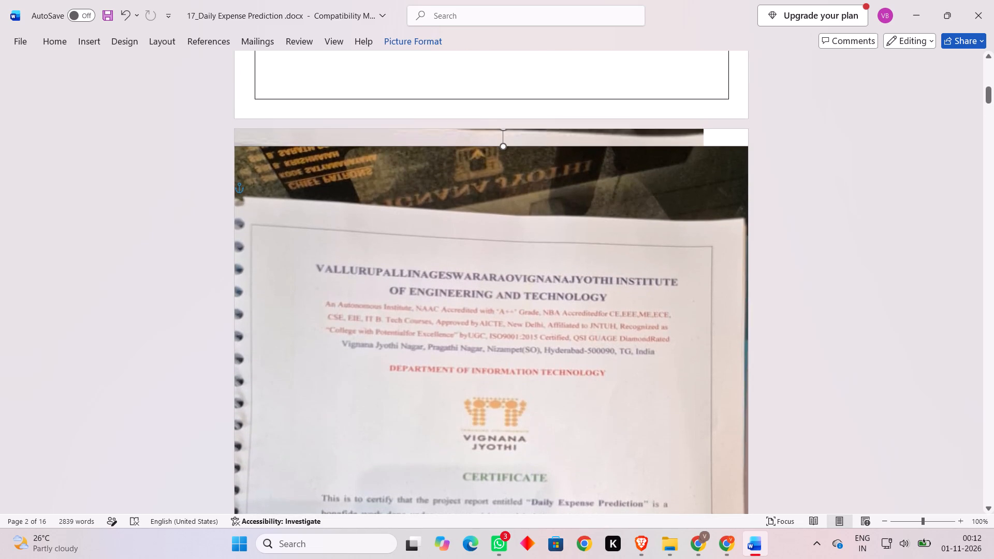
scroll(333, 278, "up", 3)
left_click_drag(504, 240, 509, 213)
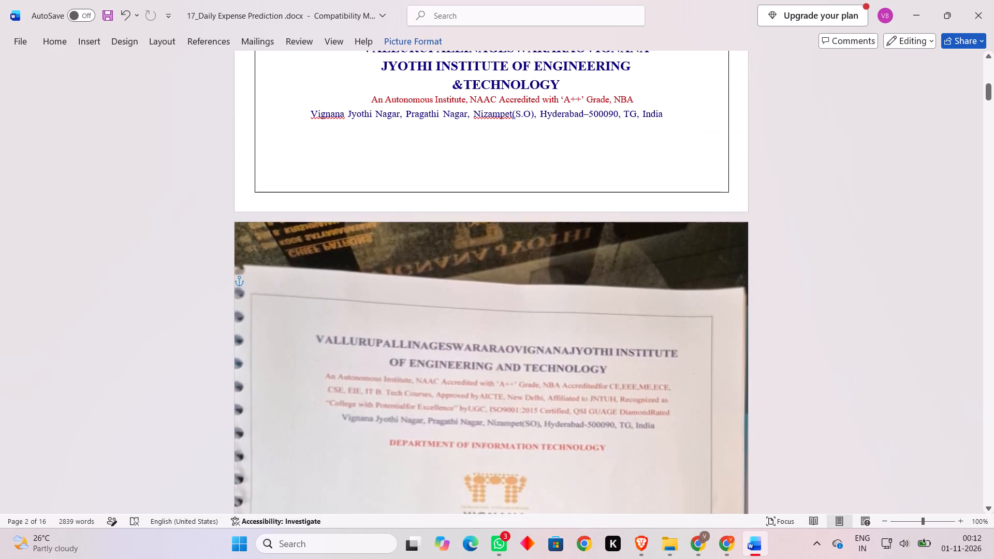
left_click_drag(509, 213, 490, 134)
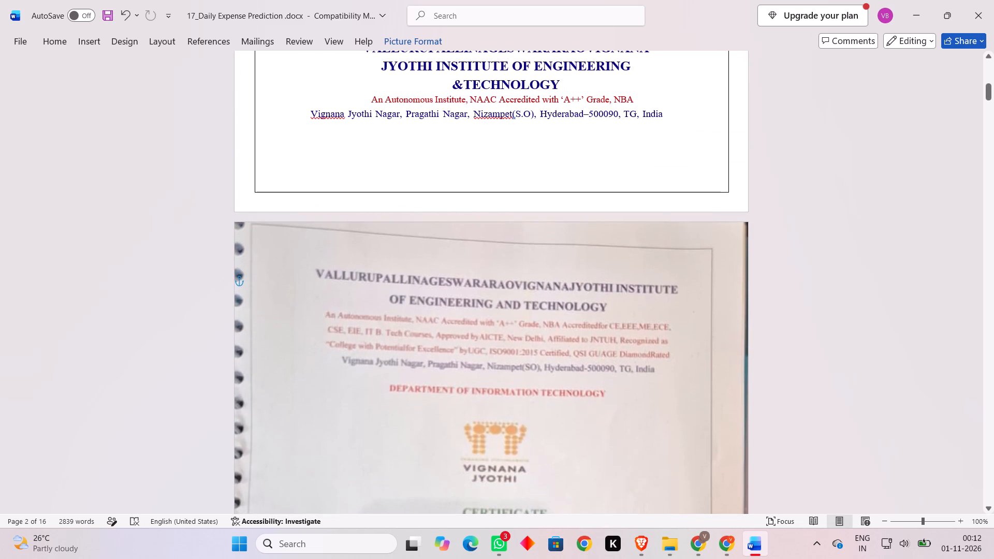
left_click_drag(490, 134, 492, 150)
Check how the resized certificate page fits between the cover page and the declaration page.
scroll(521, 197, "up", 2)
scroll(521, 197, "down", 3)
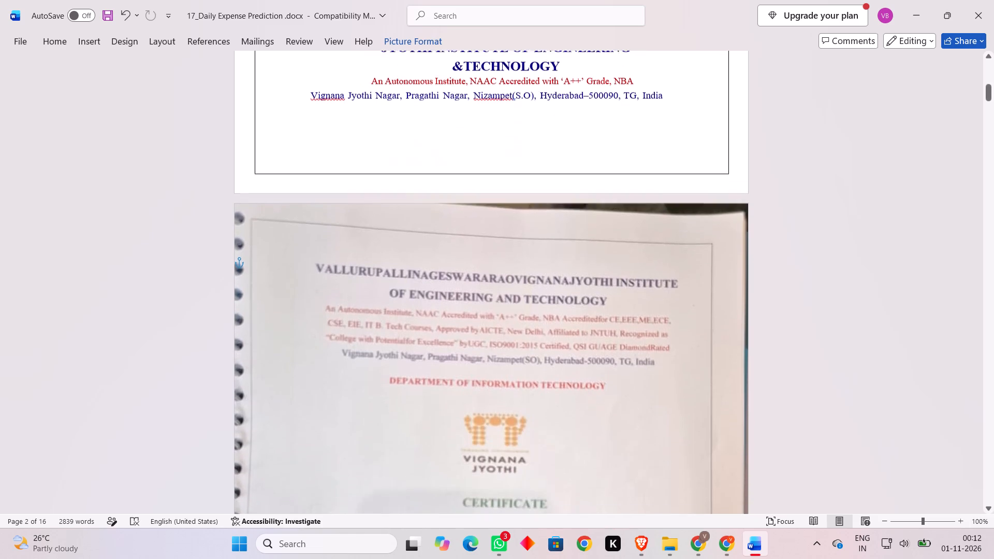
scroll(521, 197, "down", 11)
scroll(539, 258, "down", 10)
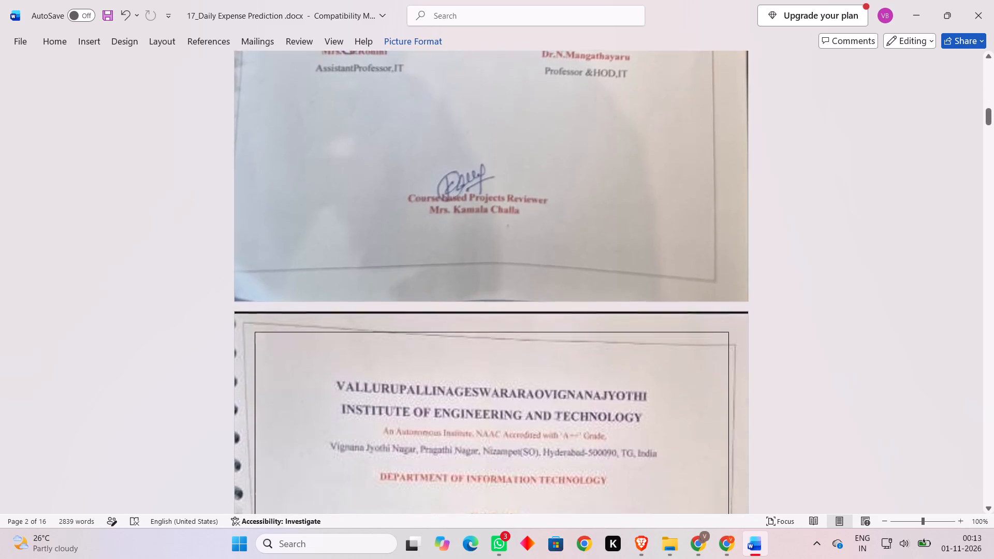
scroll(538, 260, "down", 14)
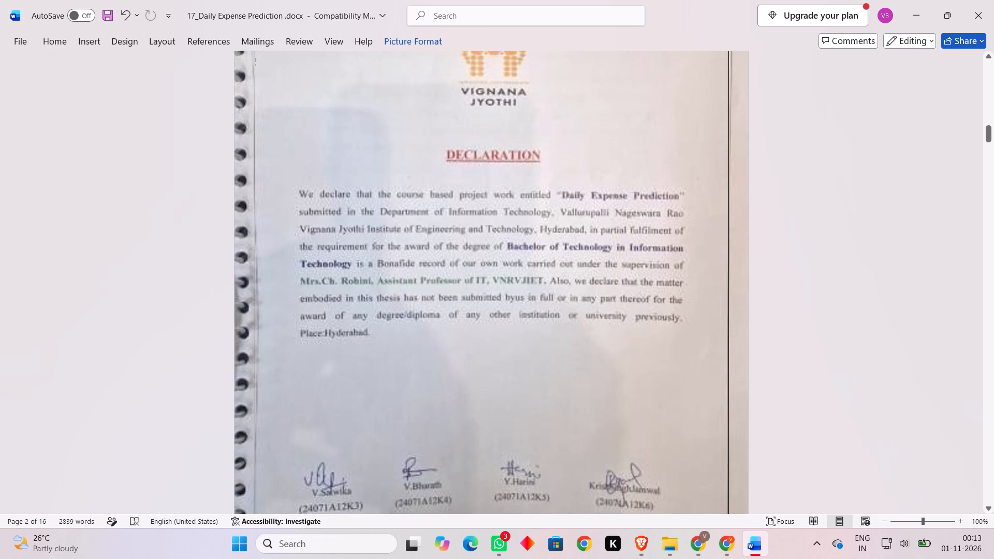
scroll(538, 260, "down", 3)
scroll(537, 262, "up", 13)
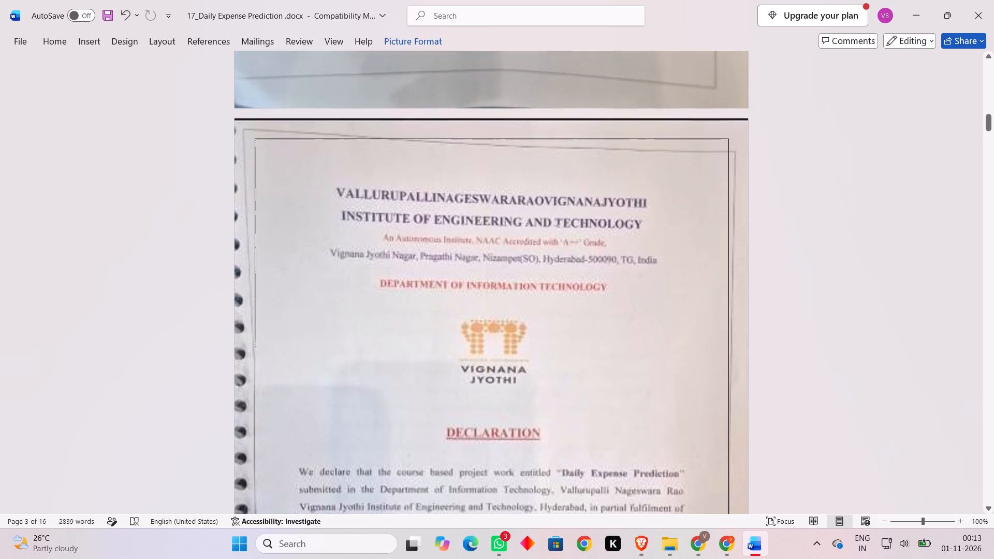
scroll(539, 261, "up", 14)
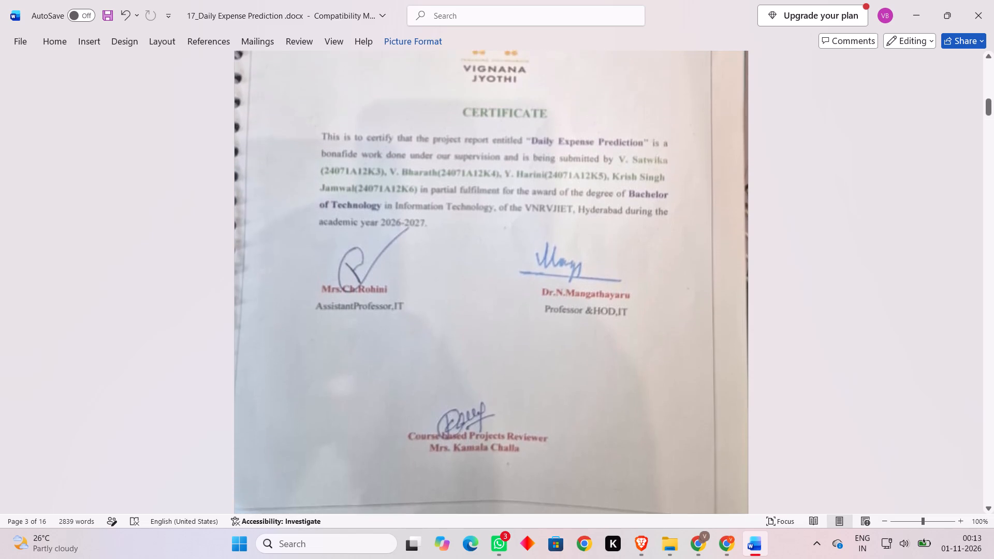
scroll(539, 260, "up", 3)
scroll(539, 259, "down", 1)
scroll(539, 259, "up", 7)
scroll(539, 255, "down", 1)
scroll(539, 255, "up", 7)
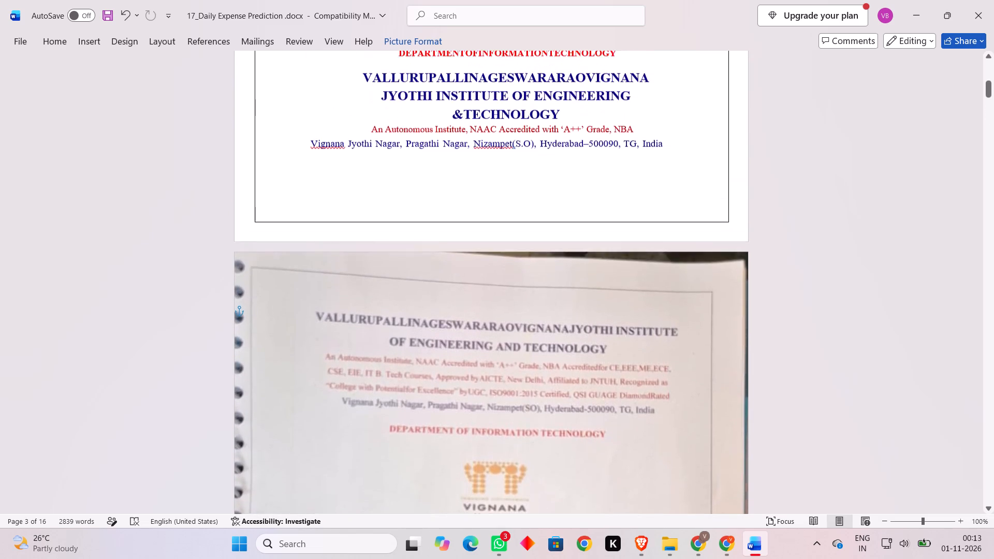
scroll(539, 257, "up", 5)
scroll(539, 257, "down", 1)
scroll(539, 257, "up", 17)
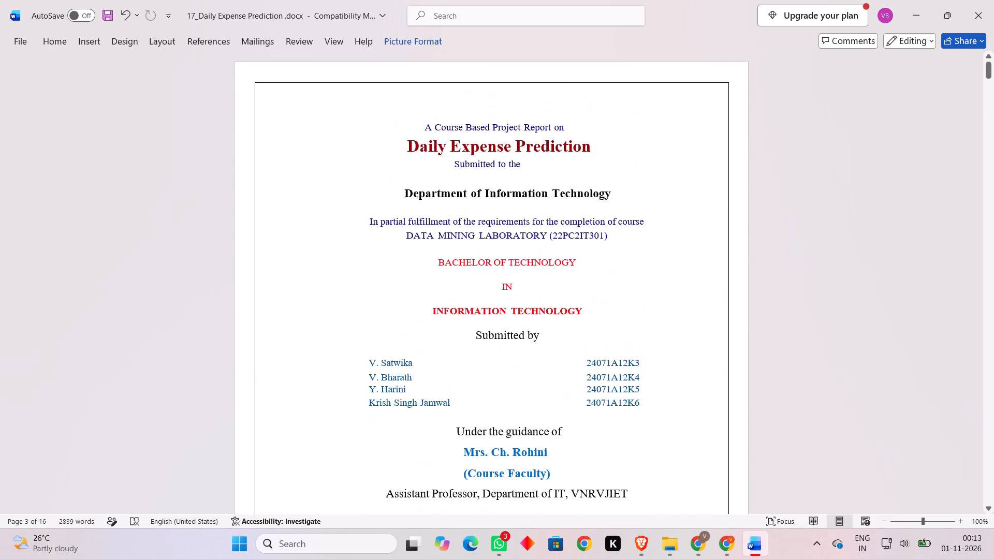
Check how the certificate and declaration photos fill their pages between the cover page and the acknowledgement.
scroll(540, 260, "down", 20)
scroll(540, 260, "down", 6)
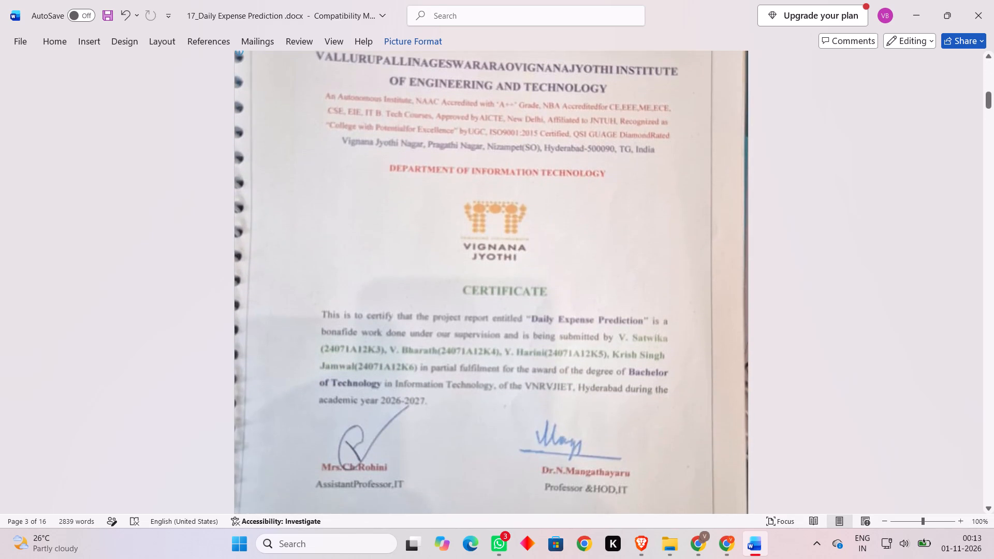
scroll(531, 293, "down", 13)
scroll(531, 293, "up", 1)
scroll(531, 293, "down", 5)
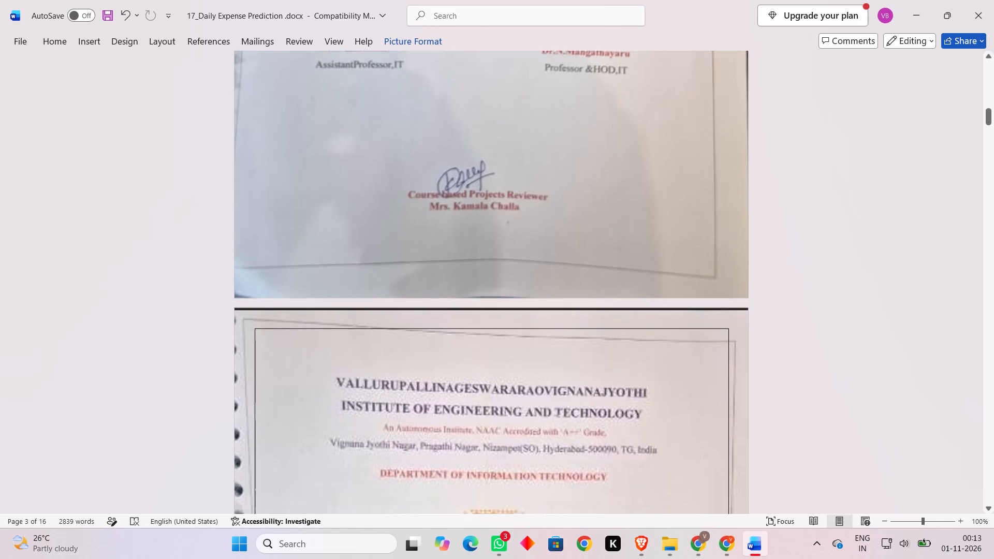
scroll(531, 293, "down", 9)
scroll(531, 293, "up", 1)
scroll(531, 293, "down", 16)
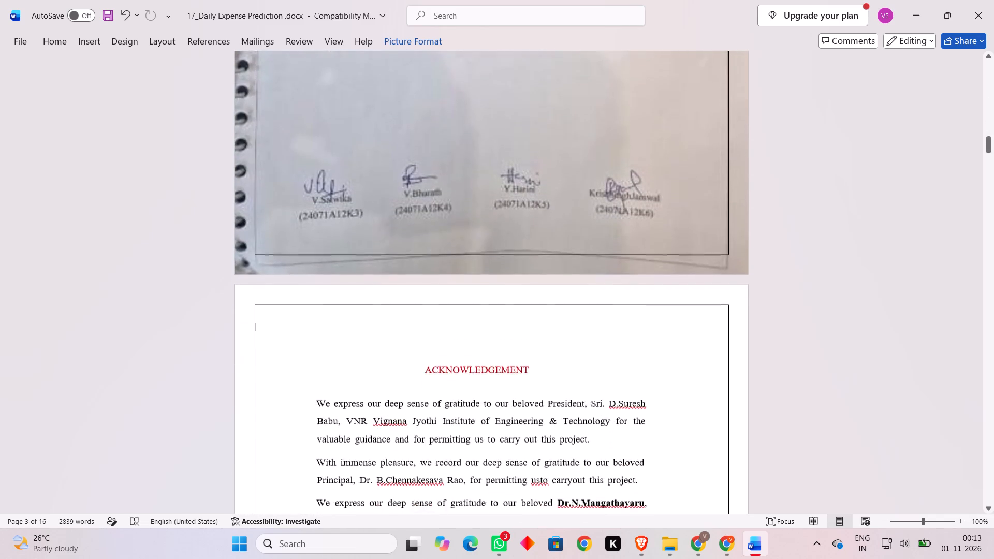
Review the rest of the converted report, from the table of contents through implementation and outputs to the references.
scroll(531, 296, "down", 20)
scroll(531, 296, "down", 11)
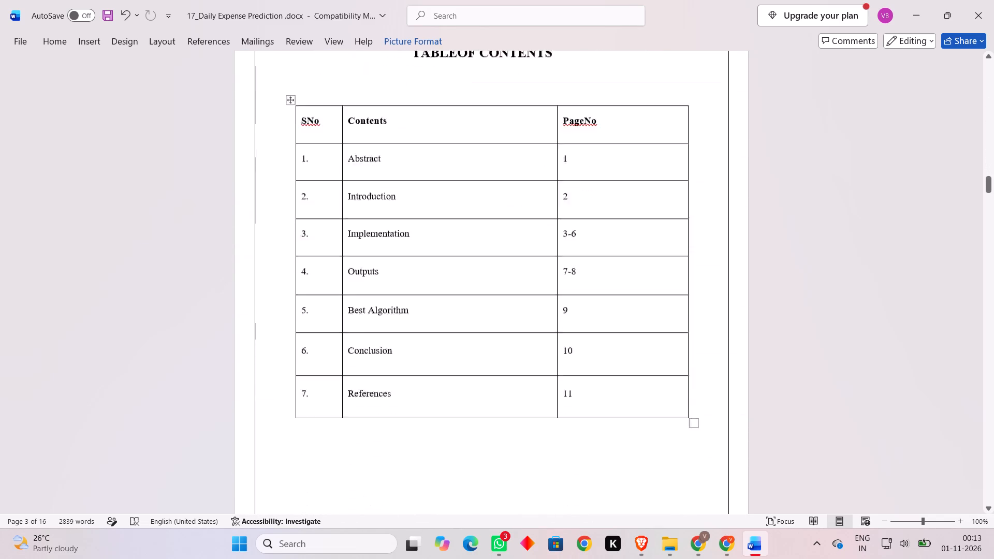
scroll(530, 299, "down", 20)
scroll(530, 299, "down", 11)
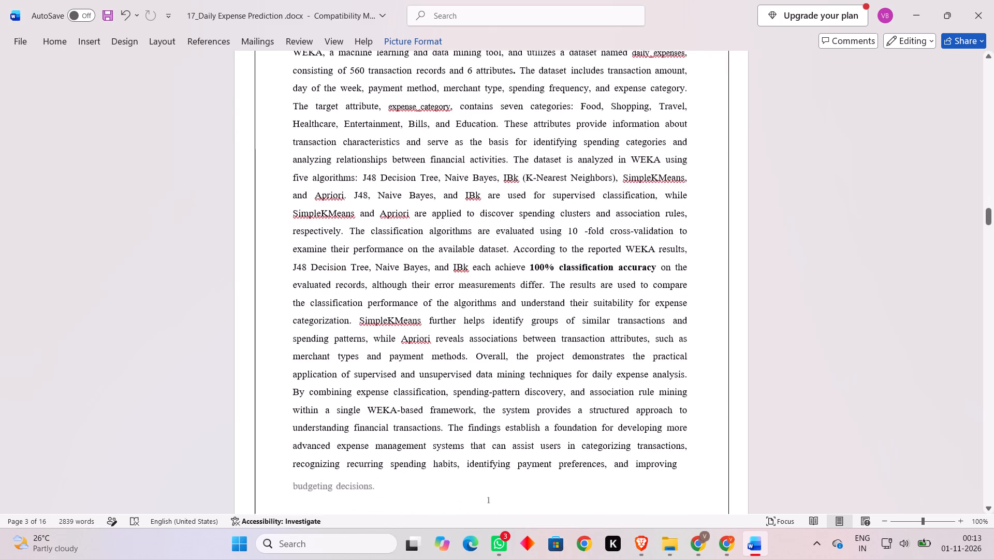
scroll(530, 296, "down", 20)
scroll(530, 296, "down", 11)
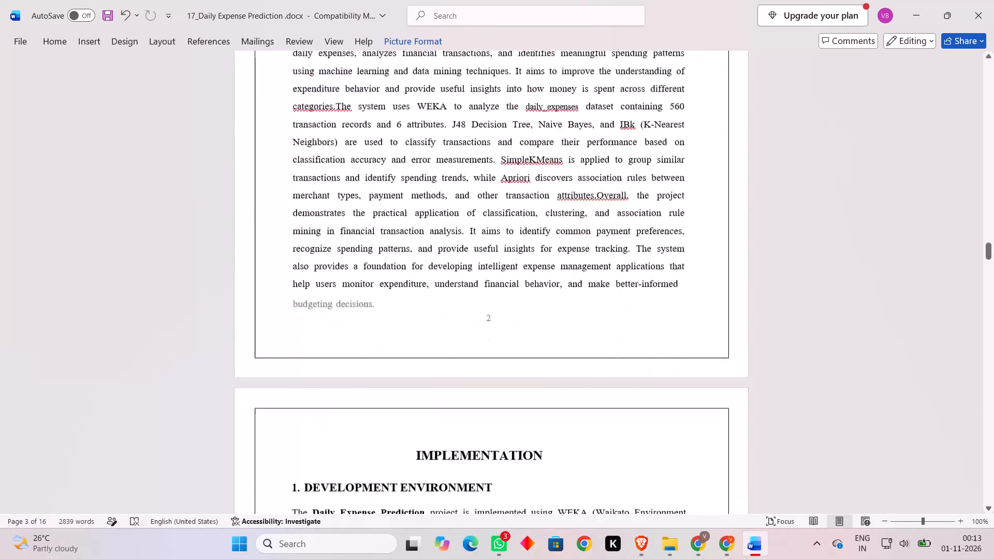
scroll(515, 348, "down", 20)
scroll(515, 348, "down", 7)
scroll(522, 344, "up", 1)
scroll(522, 344, "down", 3)
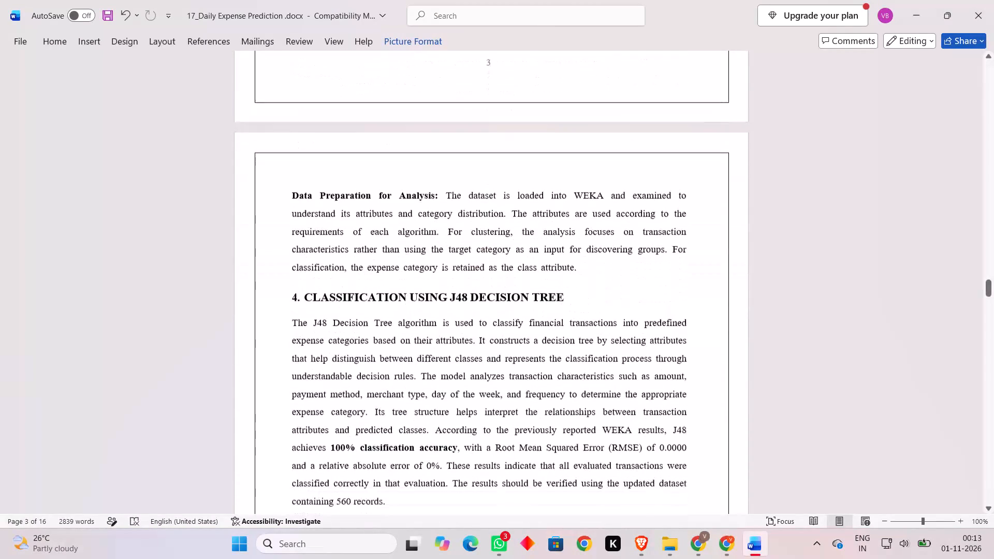
scroll(522, 350, "down", 19)
scroll(523, 344, "up", 1)
scroll(523, 344, "down", 5)
scroll(523, 349, "up", 2)
scroll(523, 348, "down", 7)
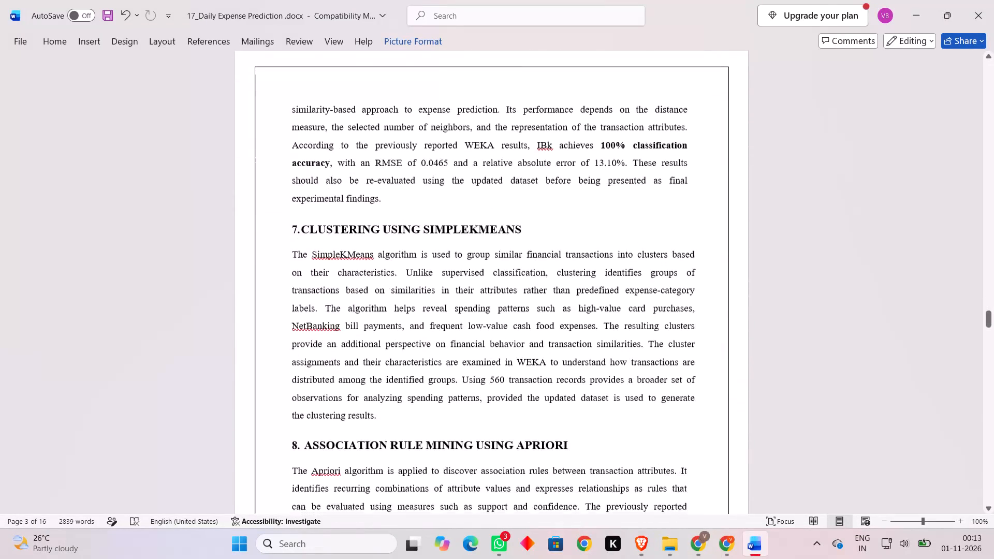
scroll(523, 359, "down", 12)
scroll(600, 333, "up", 1)
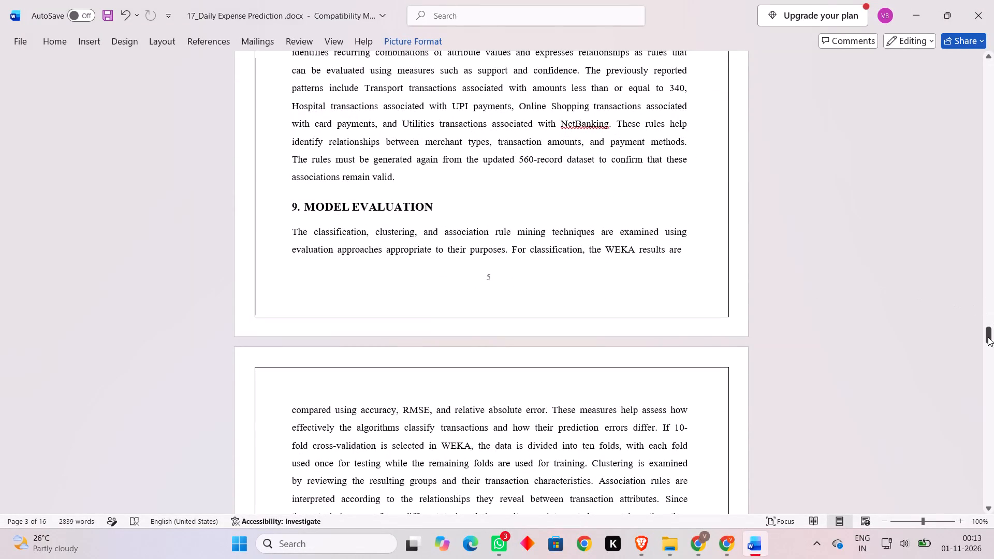
left_click_drag(988, 337, 993, 357)
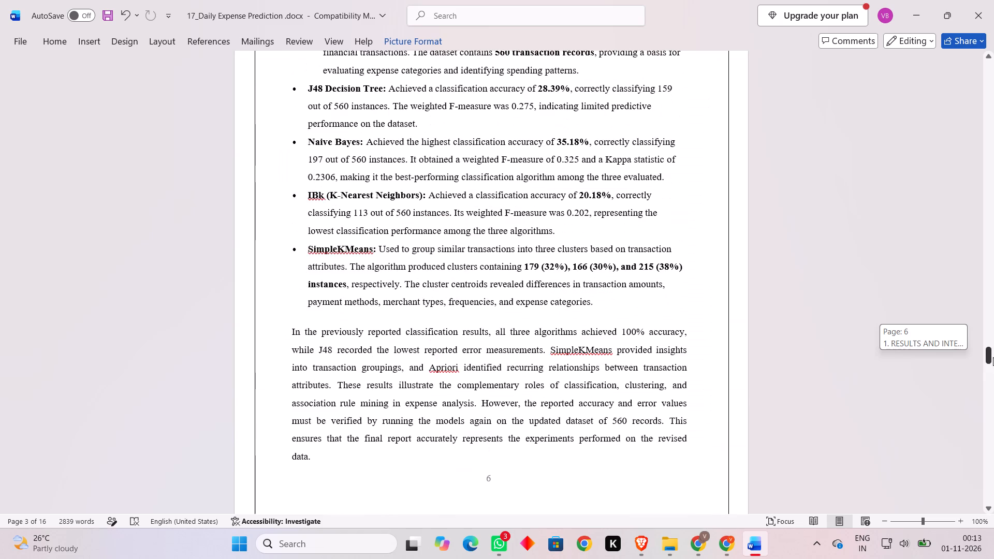
left_click_drag(993, 357, 993, 405)
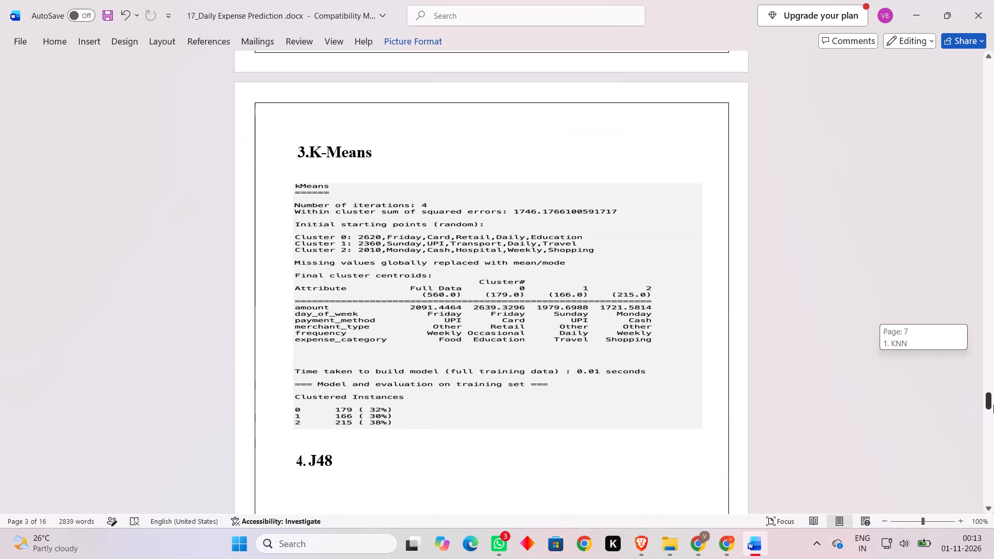
left_click_drag(993, 405, 993, 511)
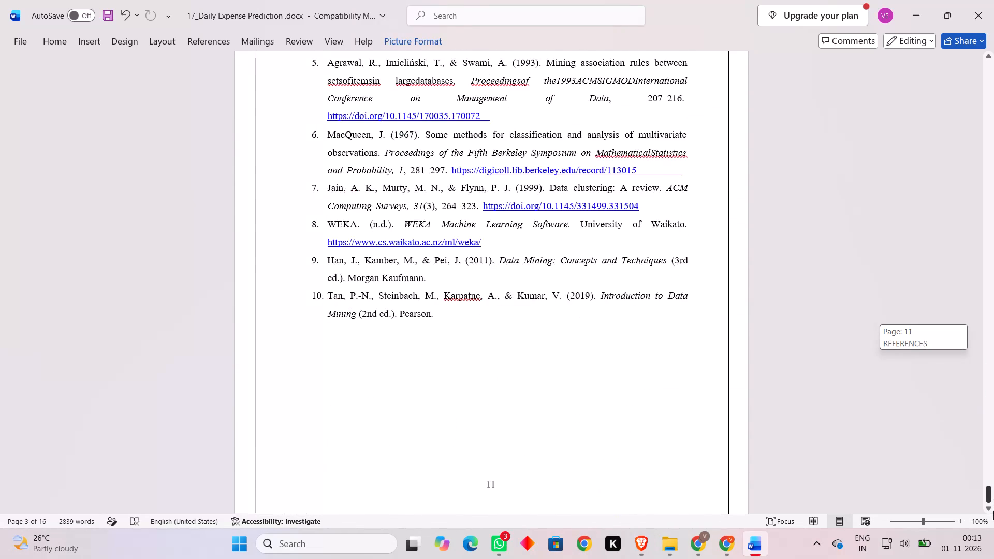
left_click_drag(993, 511, 992, 509)
Return to the start of the report and recheck the cover page and the certificate photo page.
scroll(870, 297, "up", 3)
left_click_drag(987, 490, 962, 354)
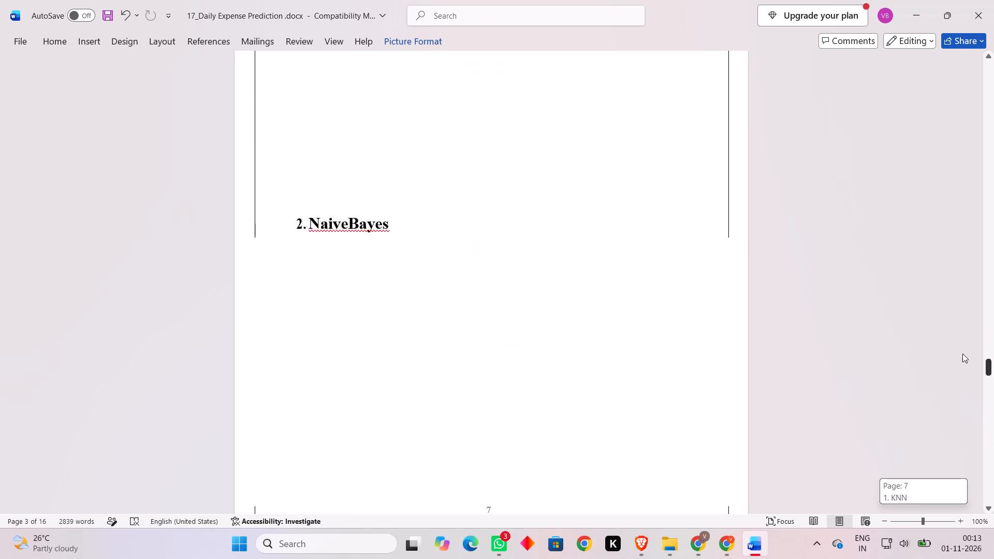
left_click_drag(962, 354, 980, 68)
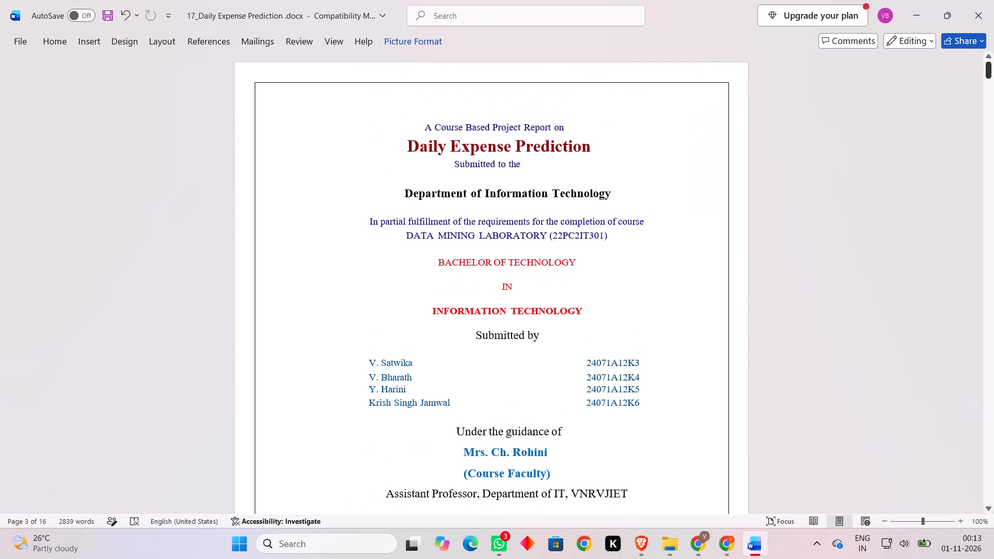
scroll(668, 362, "down", 20)
scroll(668, 362, "down", 17)
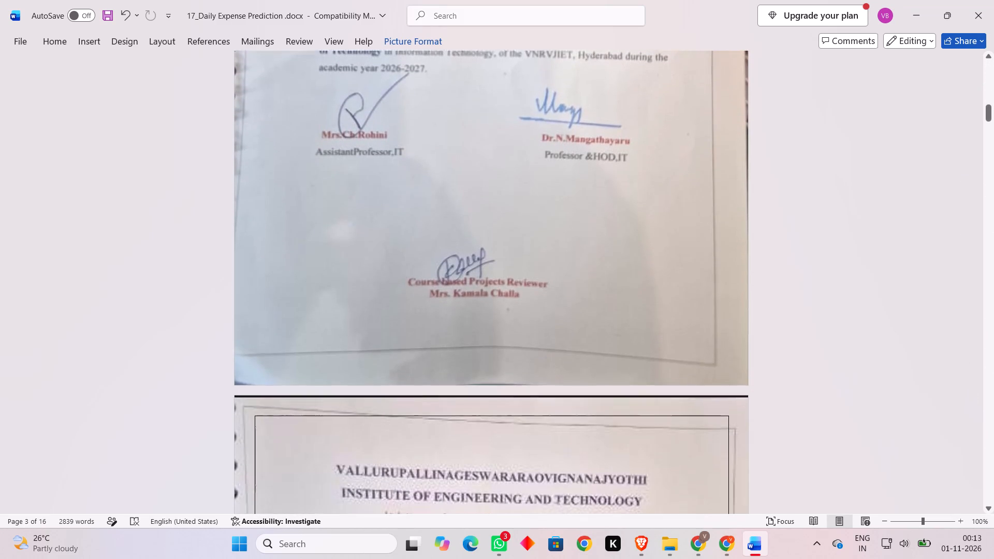
scroll(668, 354, "up", 1)
Print all pages of the report with Microsoft Print to PDF.
left_click(20, 38)
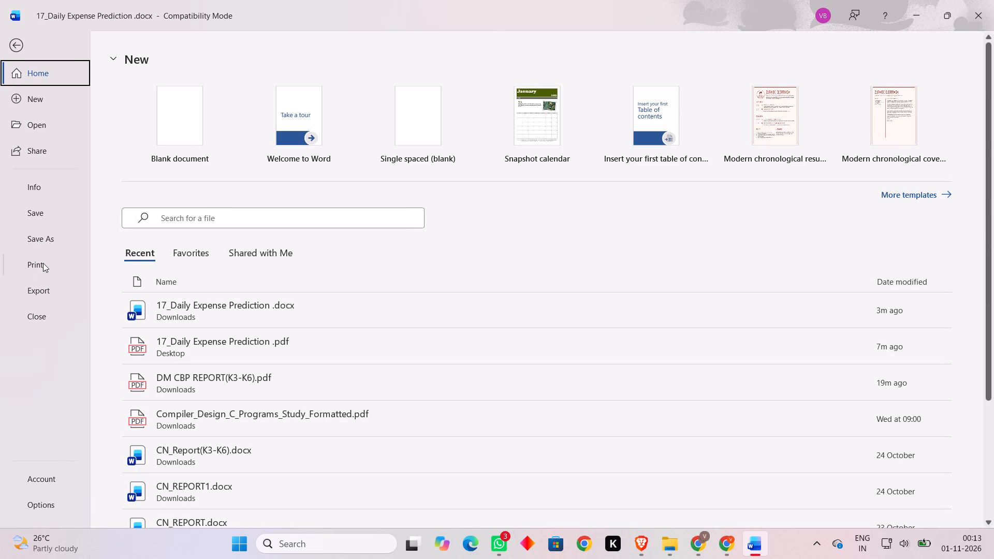
left_click(44, 262)
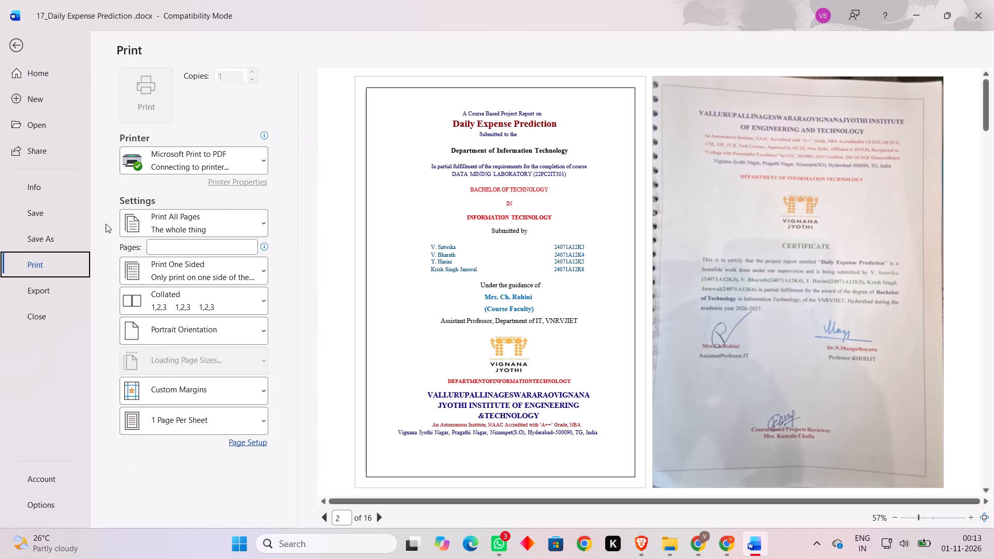
left_click(163, 97)
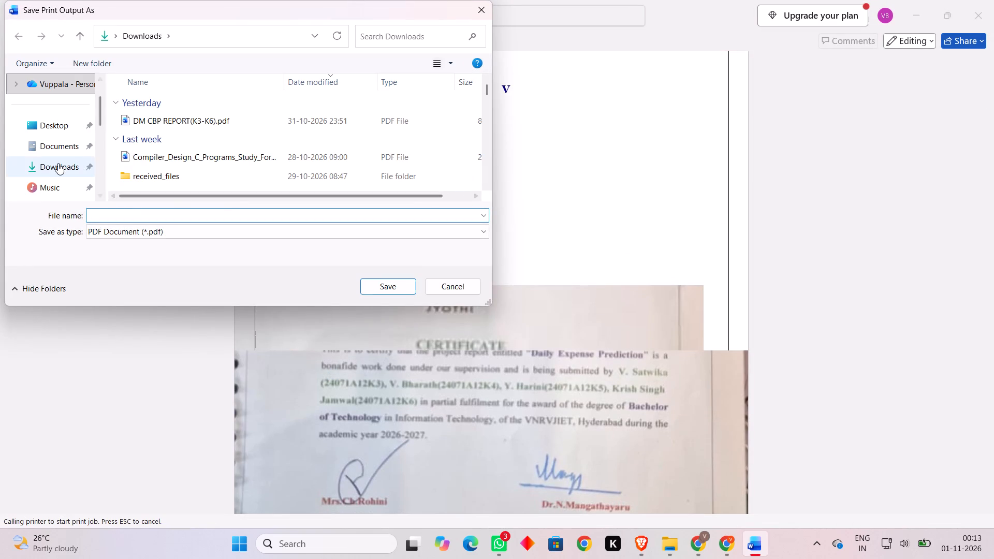
Save the PDF output to the Desktop folder as 17_Daily Expense Prediction 11.pdf.
left_click(58, 163)
left_click(183, 216)
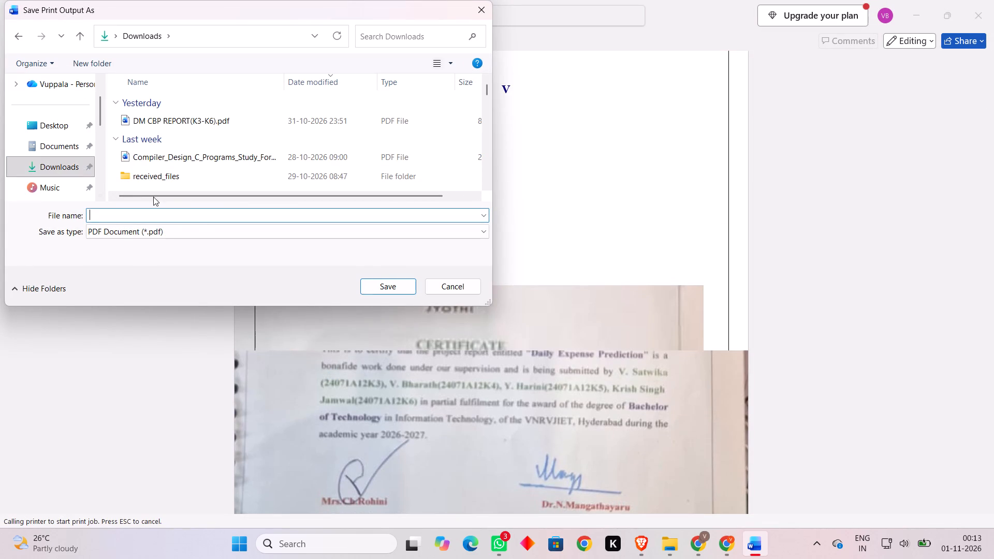
left_click(50, 124)
left_click(159, 169)
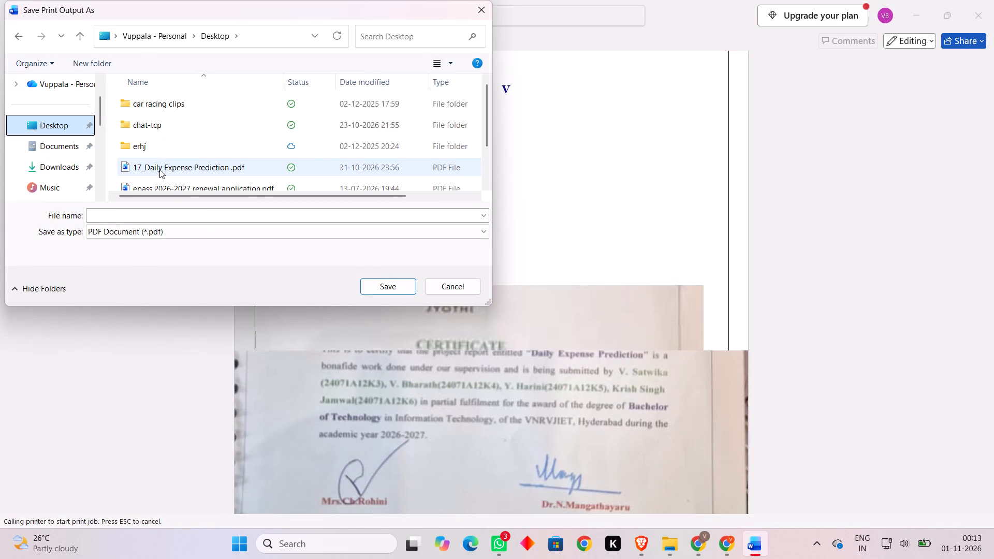
left_click(185, 215)
left_click(185, 215)
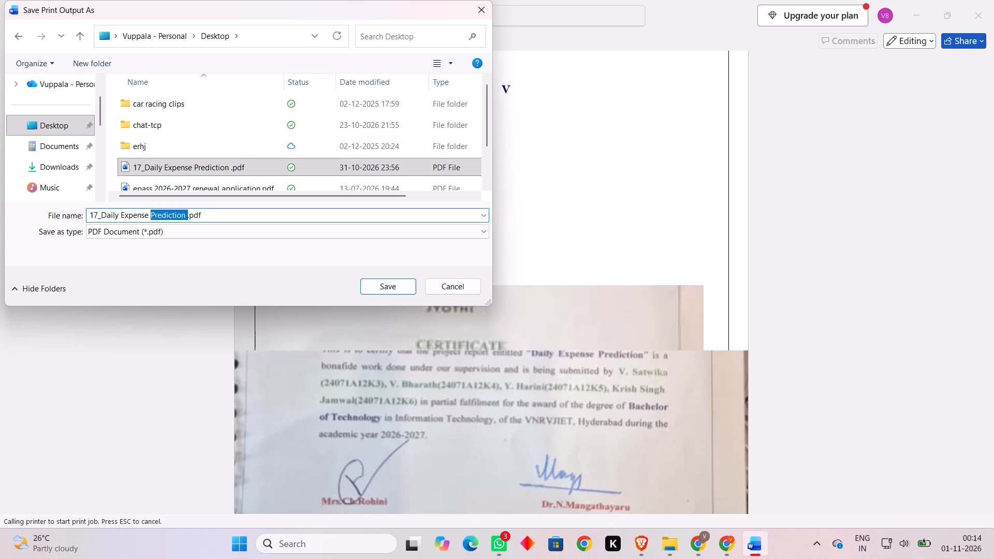
type("11")
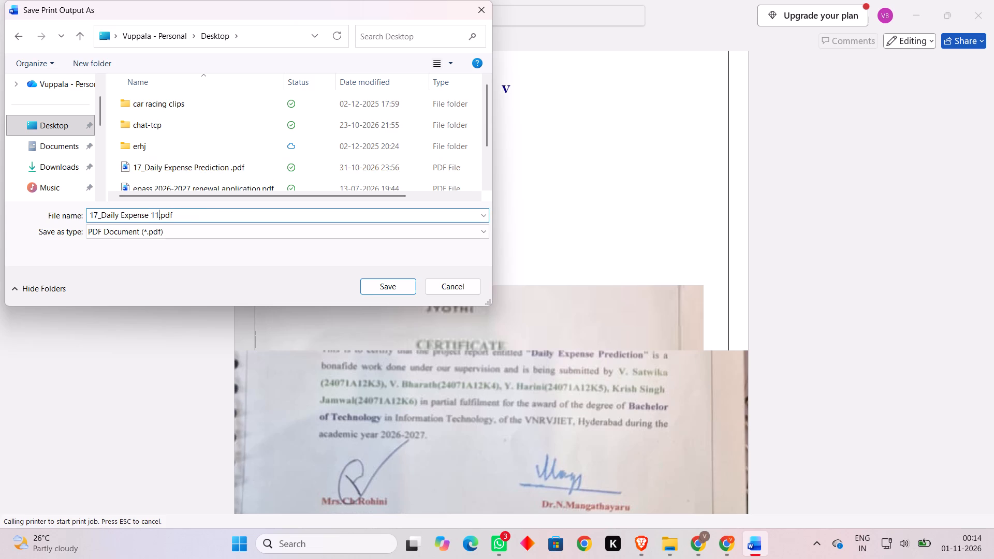
key("ctrl+z")
double_click(187, 214)
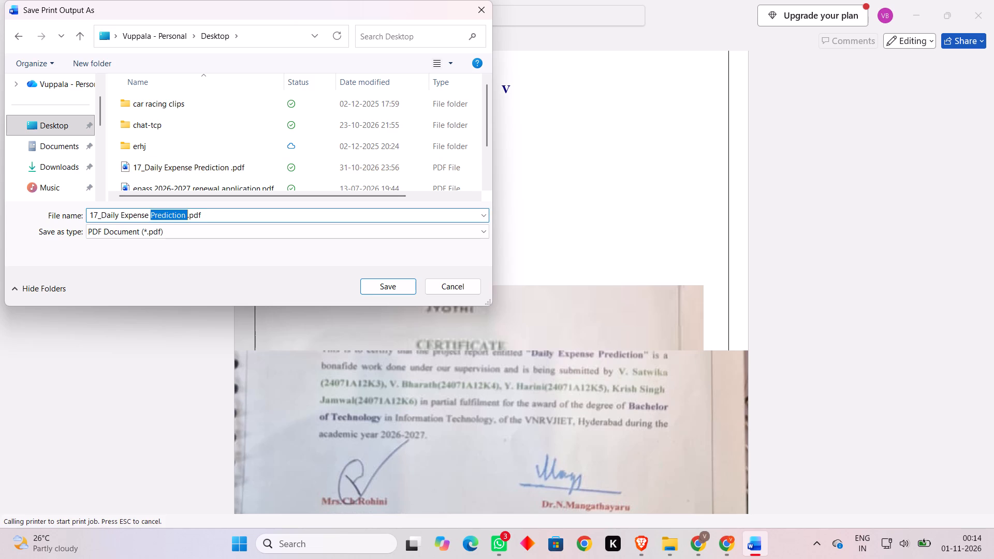
left_click(187, 214)
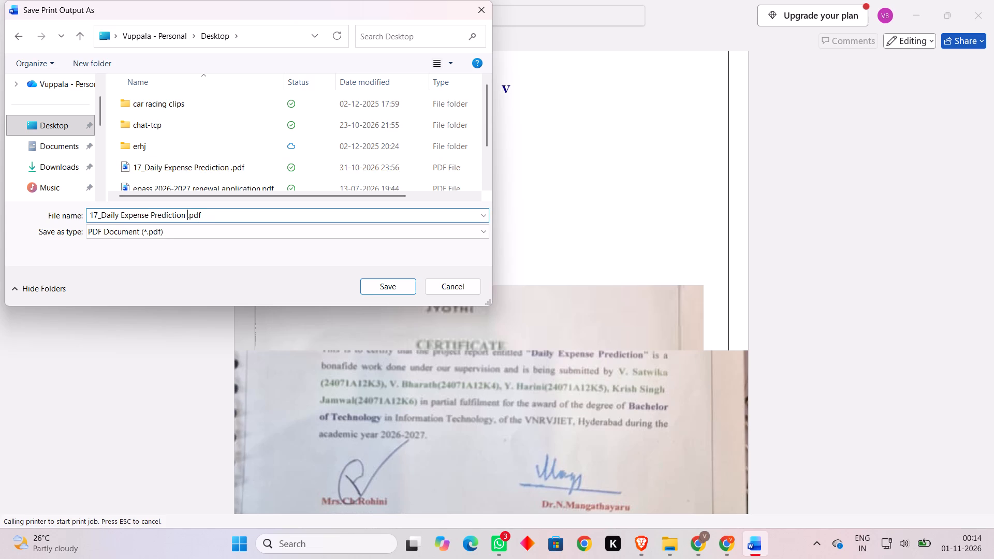
key("1")
key("1")
left_click(368, 281)
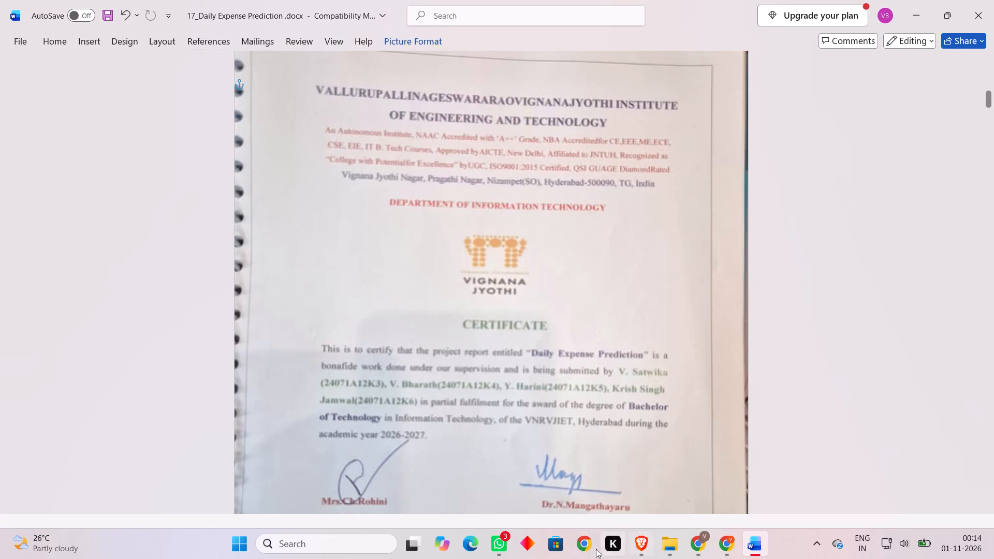
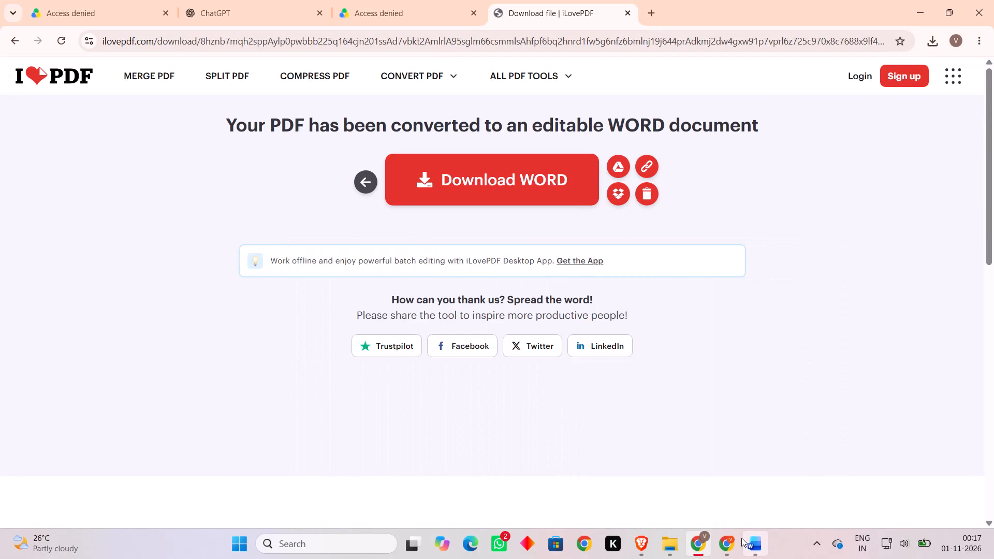
Switch to the report in Word and export it as a PDF to the Desktop folder, named 17_Daily Expense Prediction 22.pdf.
key("alt+Tab")
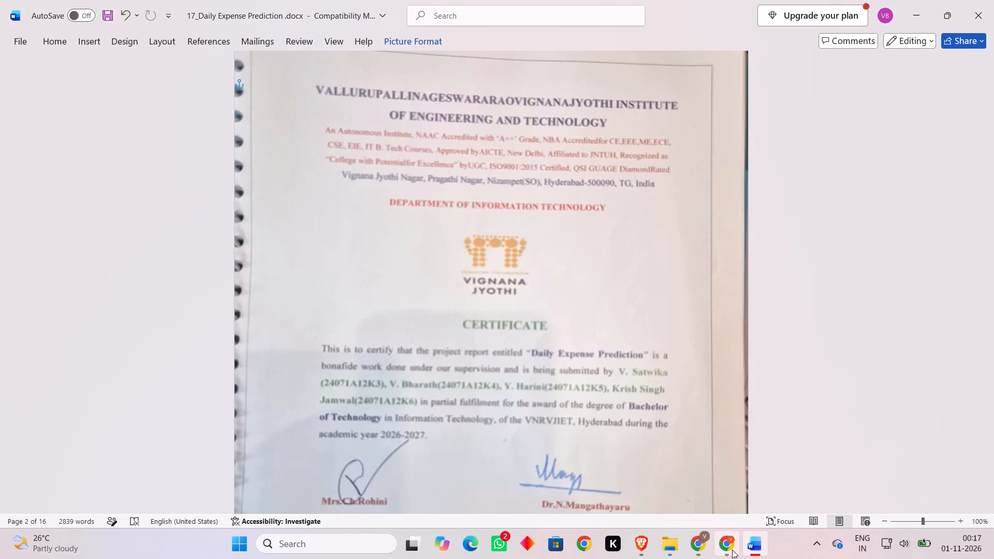
left_click(749, 547)
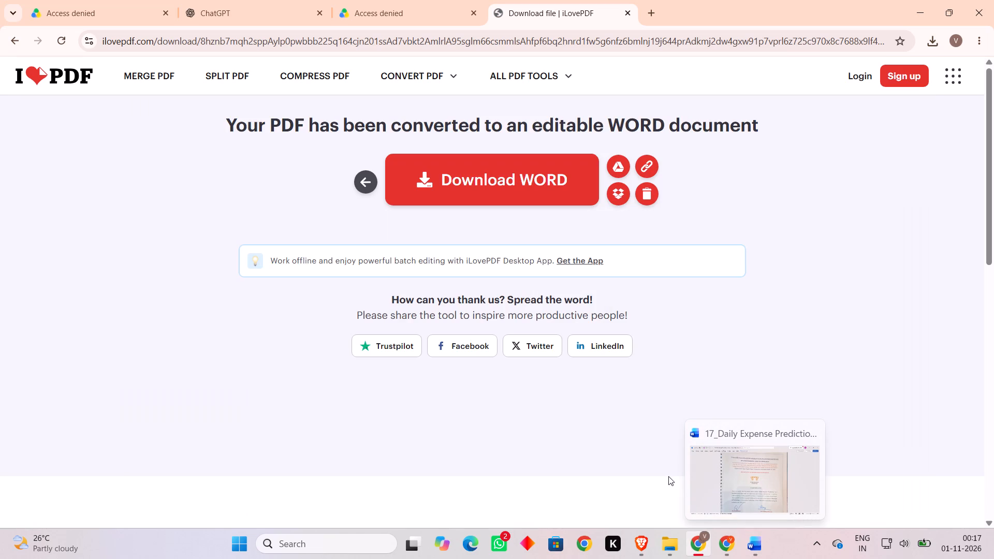
left_click(745, 495)
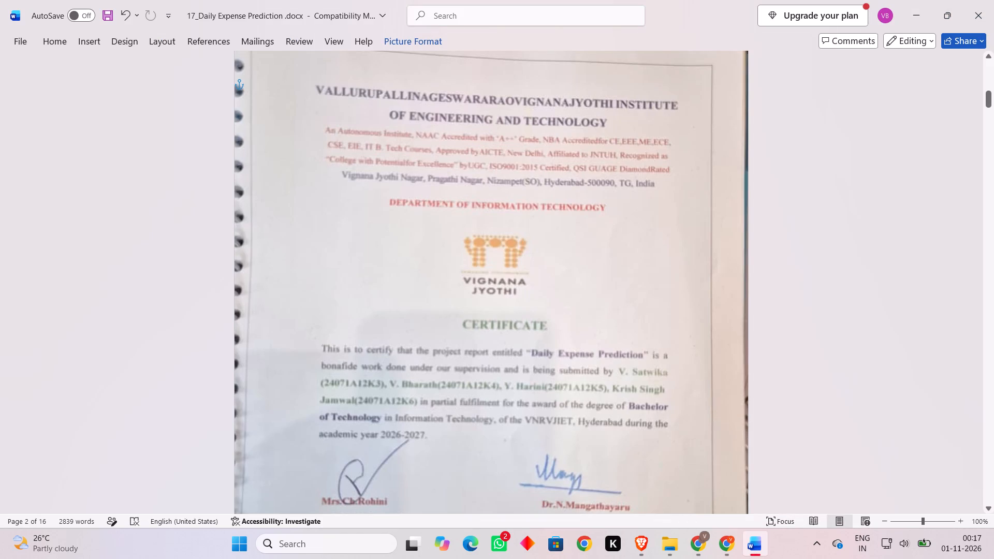
left_click(28, 38)
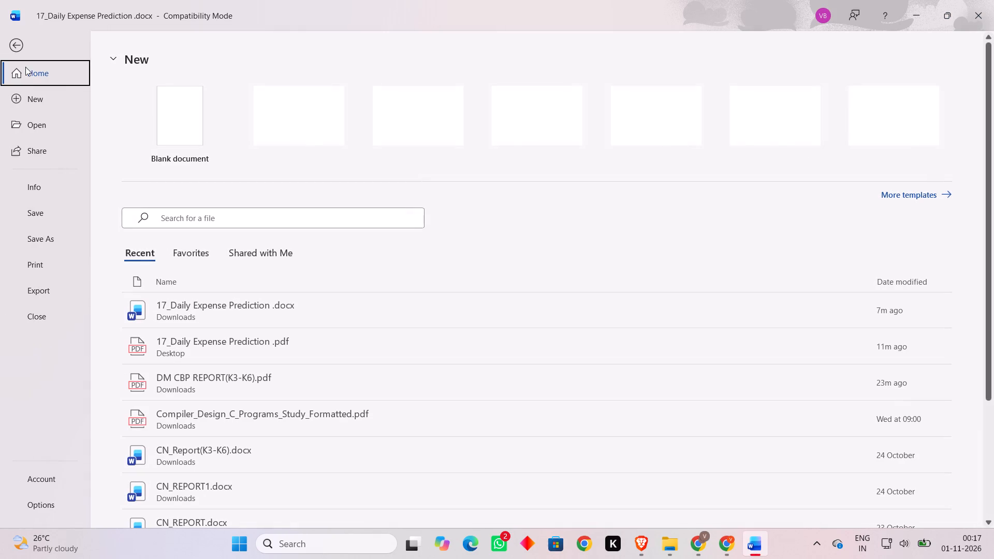
left_click(41, 290)
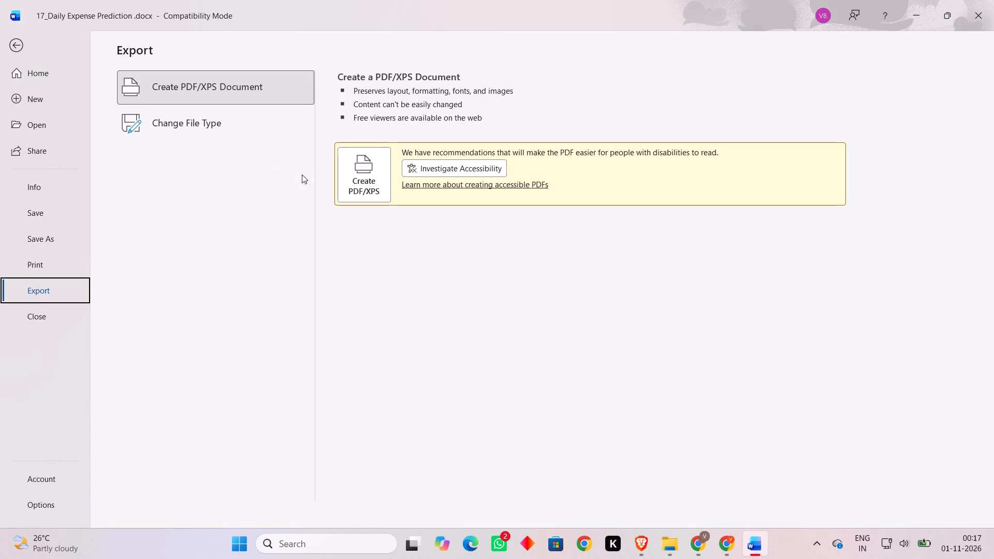
left_click(357, 182)
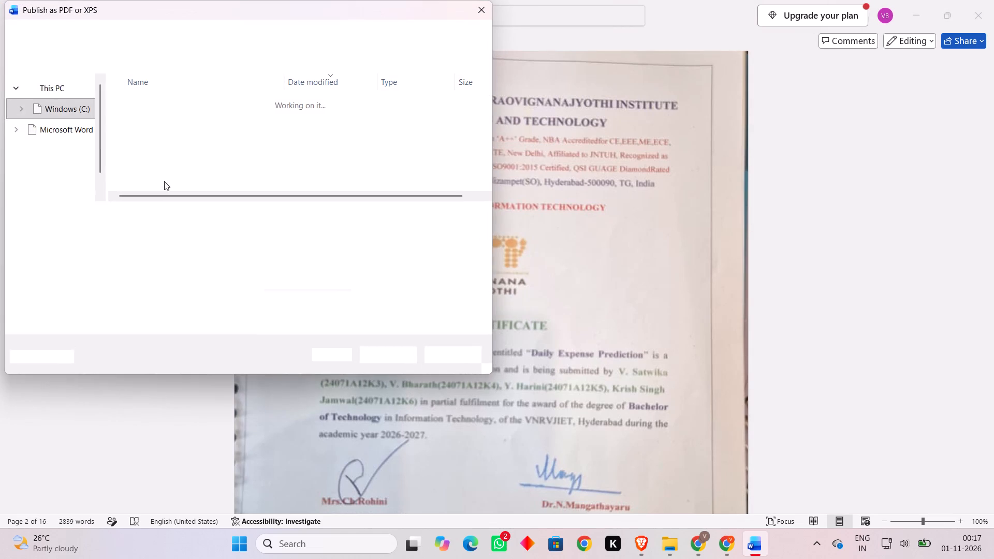
scroll(56, 153, "up", 5)
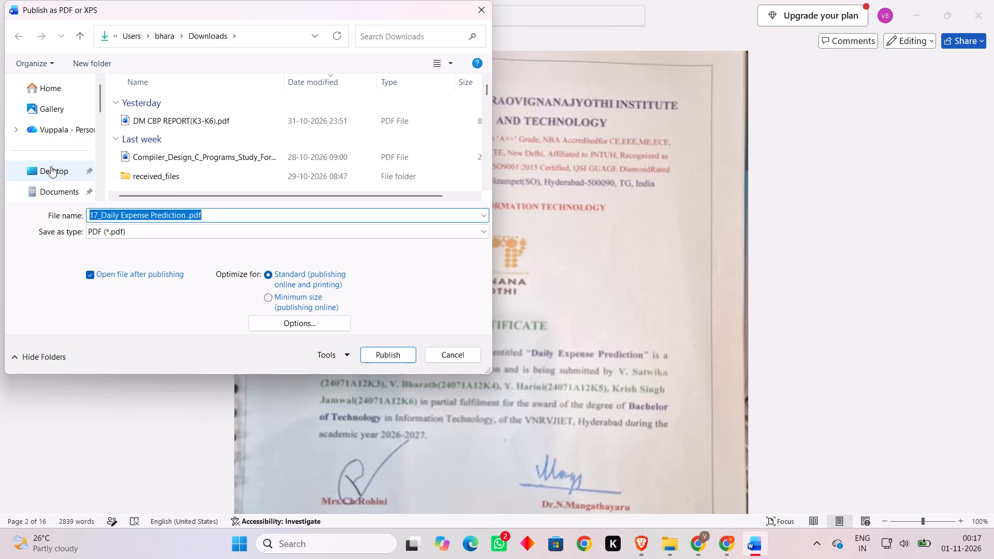
left_click(51, 166)
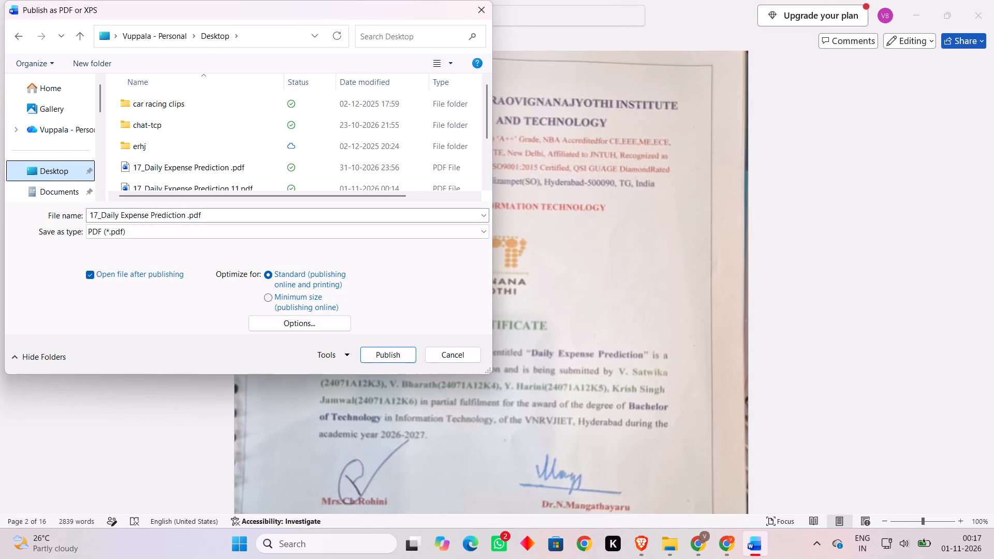
left_click(183, 210)
left_click(183, 210)
left_click(183, 210)
key("space")
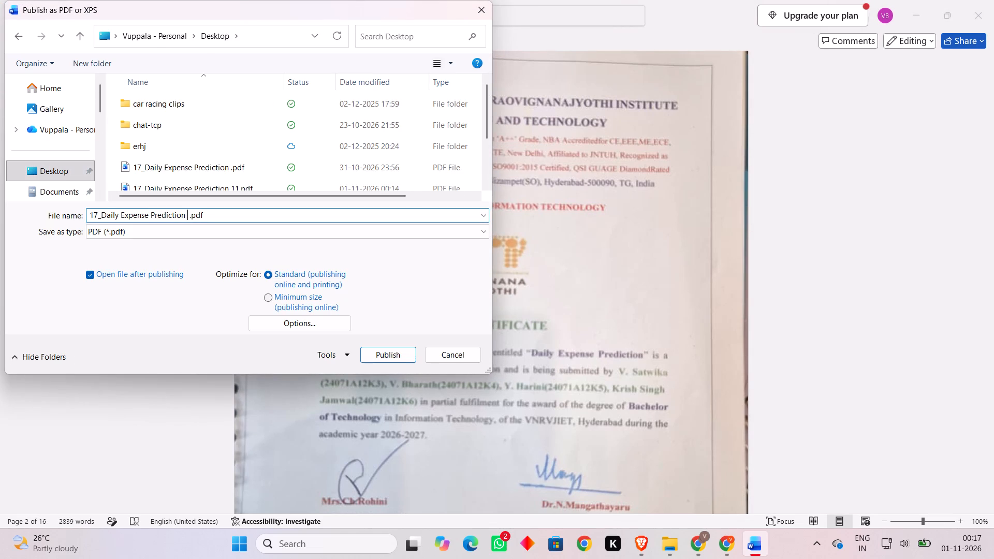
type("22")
Publish the report as a PDF in the Desktop folder under the entered file name.
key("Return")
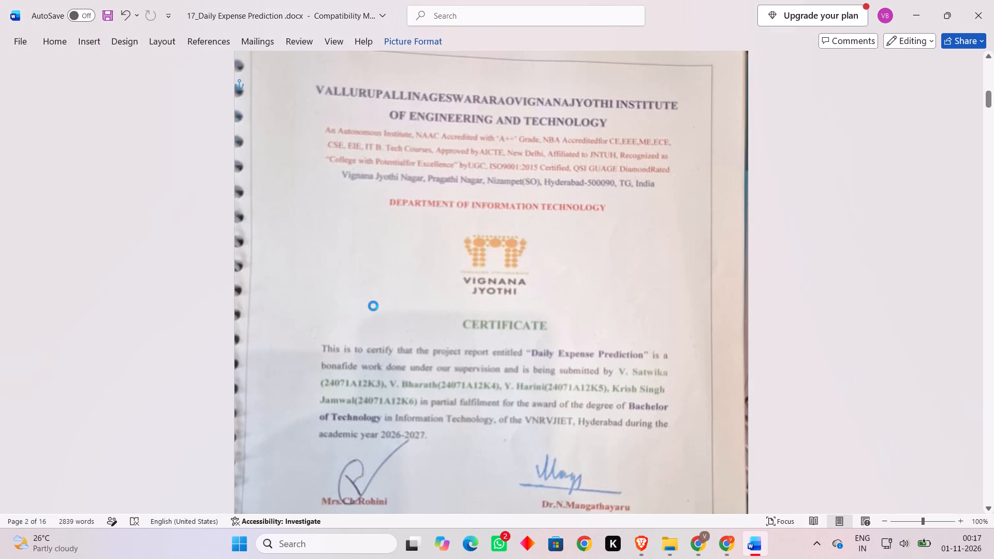
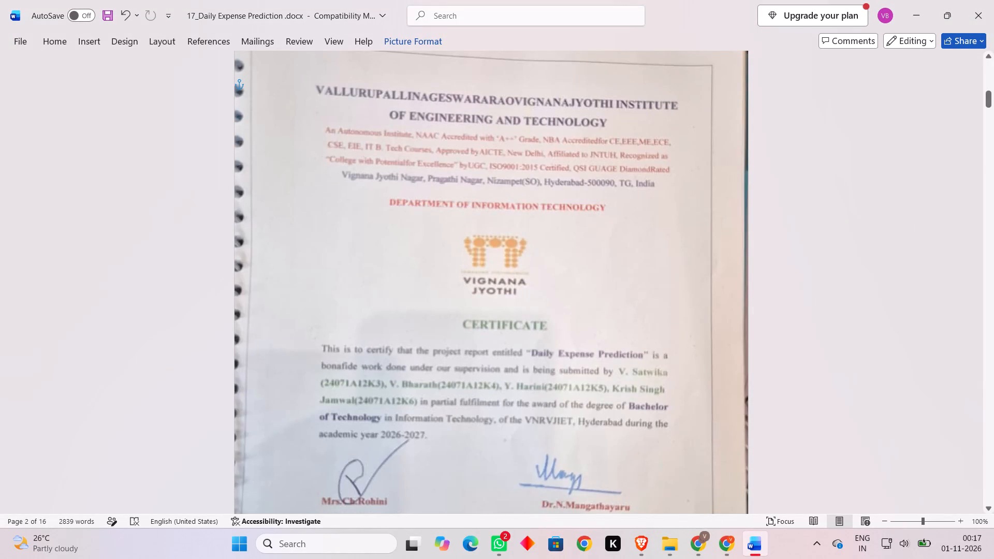
Save the 17_Daily Expense Prediction report after checking the certificate page down to the signatures.
scroll(646, 263, "down", 1)
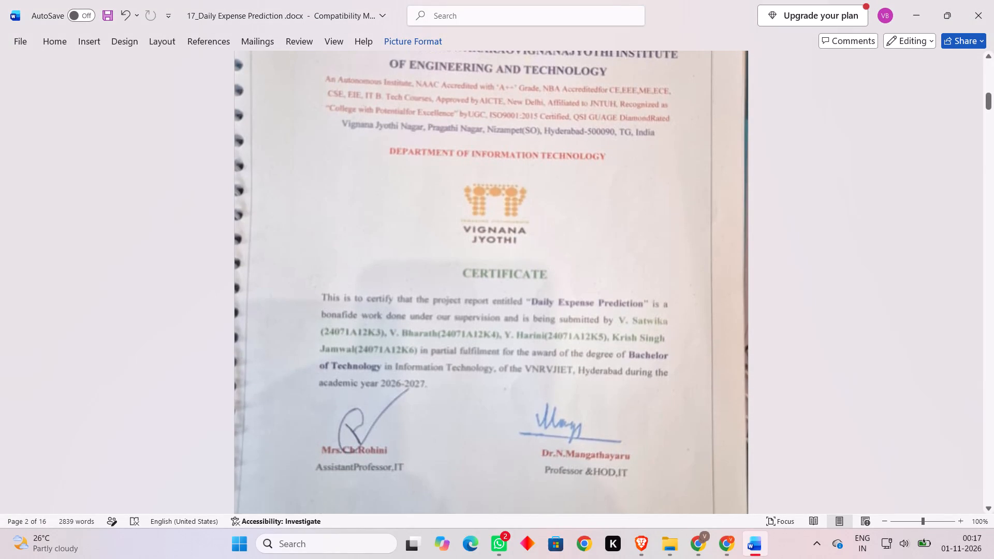
scroll(705, 271, "down", 2)
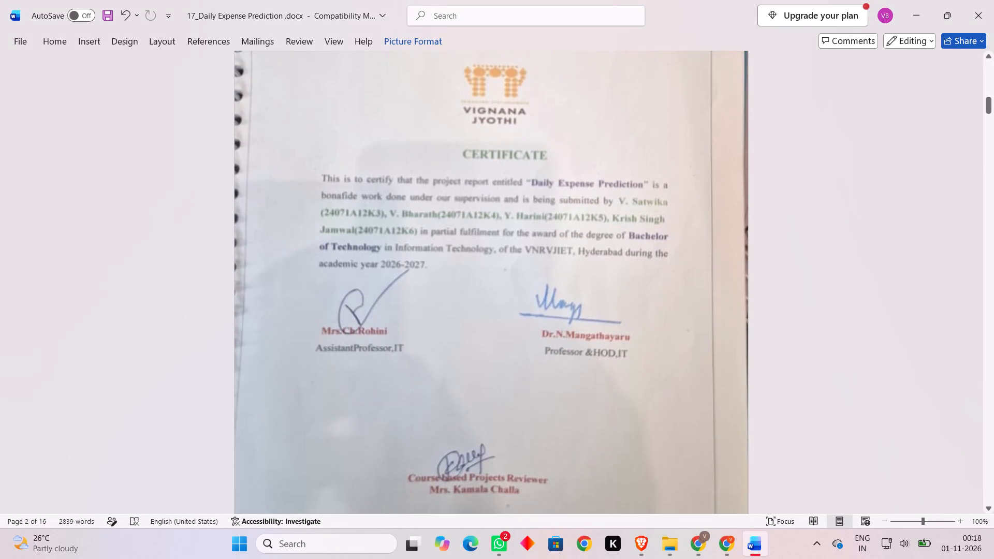
scroll(705, 271, "up", 1)
key("ctrl+s")
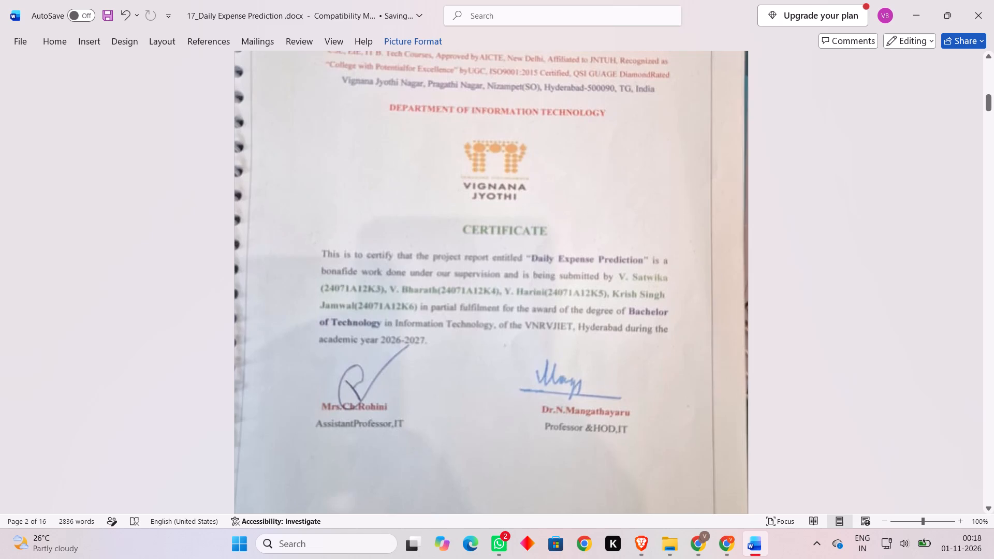
Review the report's opening pages: the cover, certificate, declaration and acknowledgement.
scroll(836, 278, "up", 20)
scroll(836, 278, "up", 20)
scroll(836, 278, "up", 20)
scroll(836, 278, "down", 6)
scroll(836, 278, "up", 6)
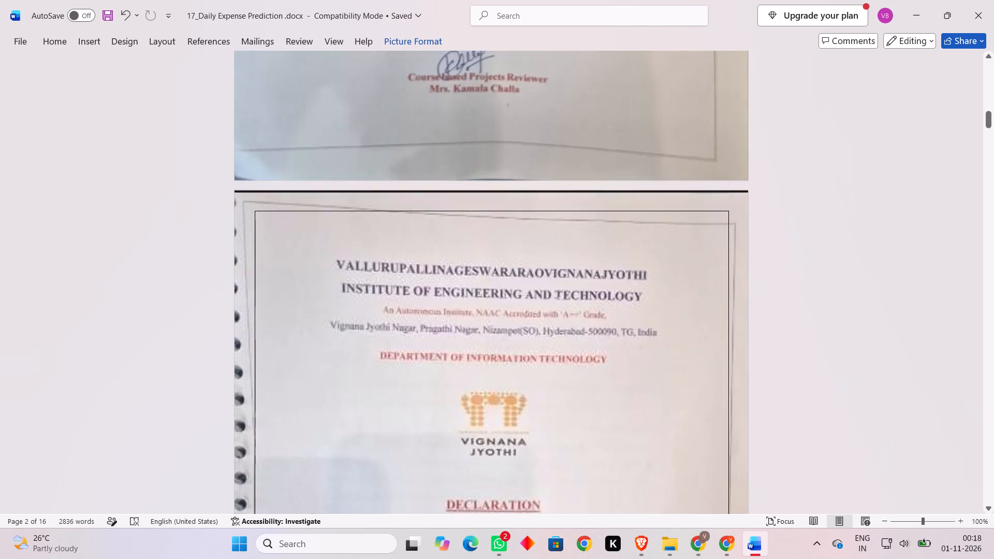
scroll(836, 278, "up", 9)
scroll(836, 278, "down", 2)
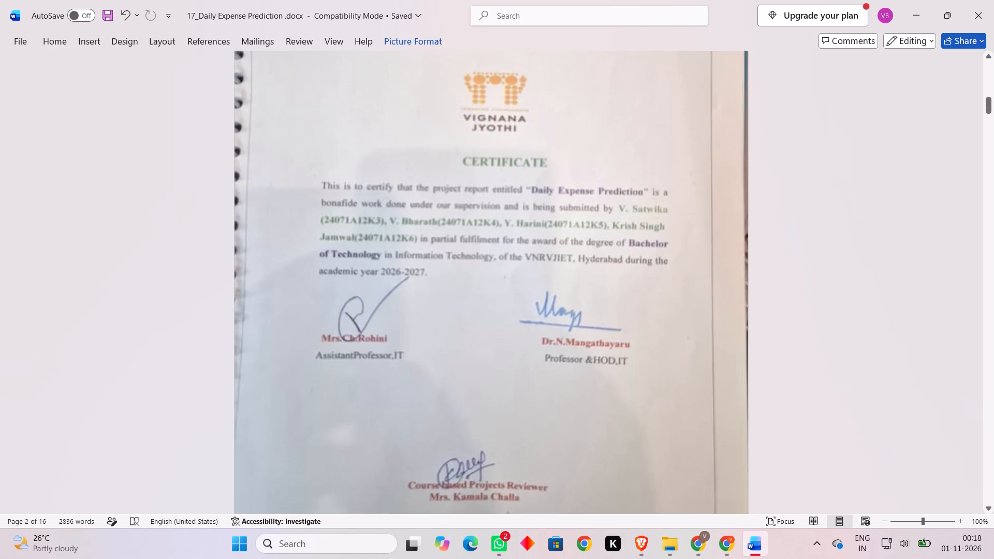
scroll(836, 278, "down", 5)
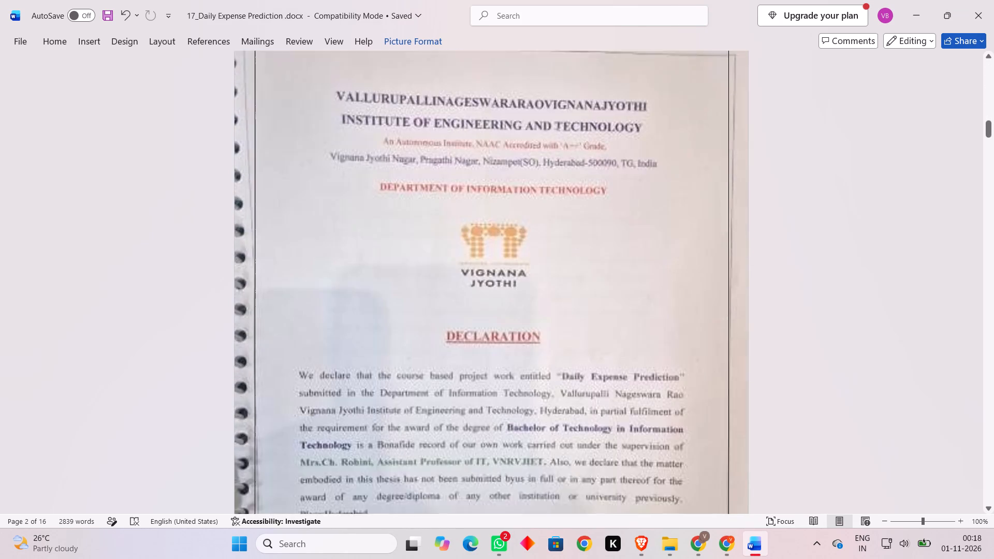
scroll(836, 278, "down", 1)
right_click(836, 278)
scroll(836, 278, "up", 20)
scroll(836, 278, "up", 20)
scroll(836, 278, "up", 16)
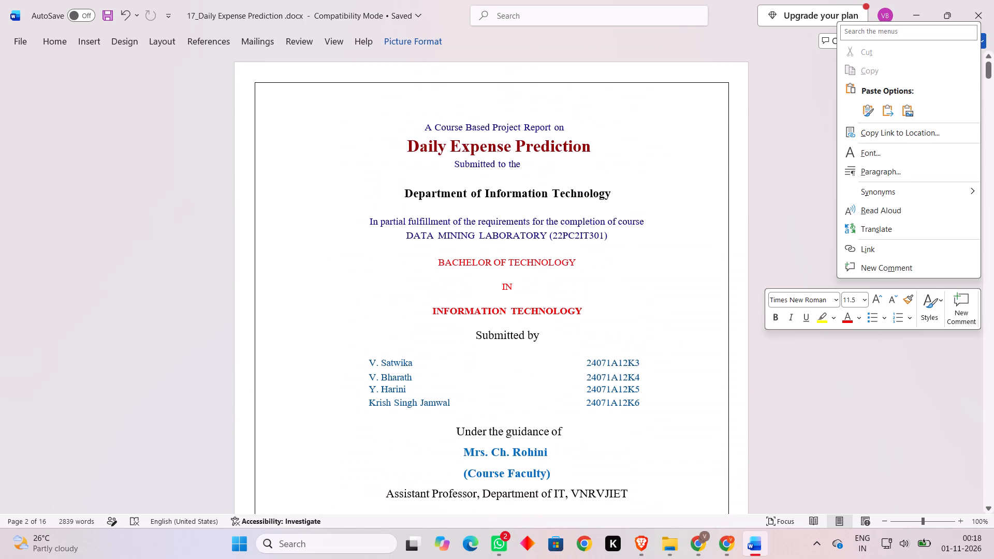
scroll(836, 278, "up", 2)
left_click(797, 218)
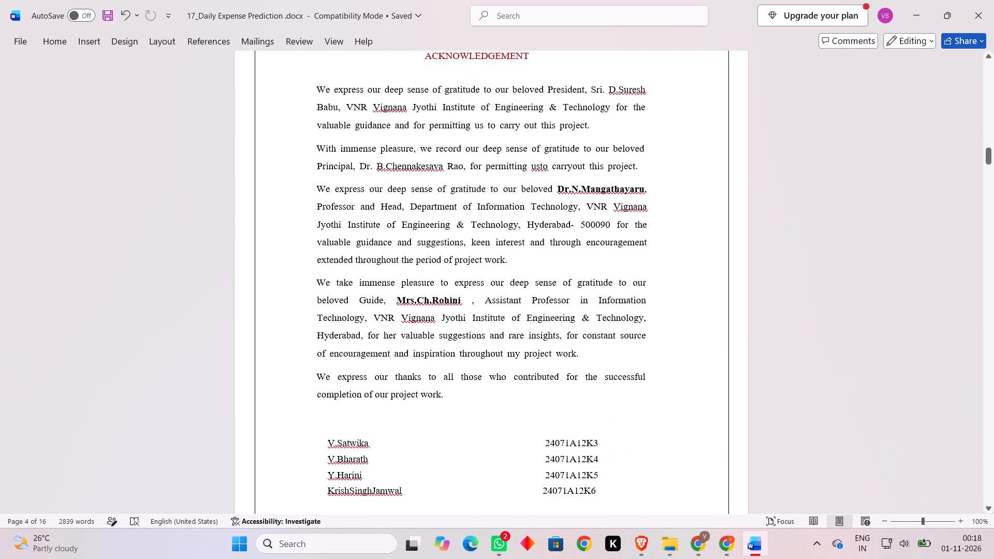
Restore the report's maximized window to a smaller floating size.
left_click(962, 0)
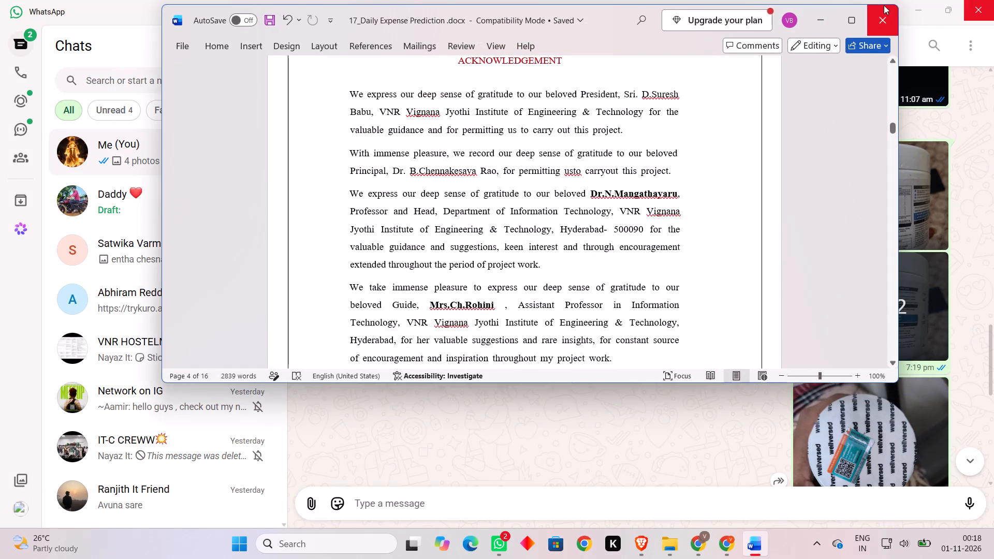
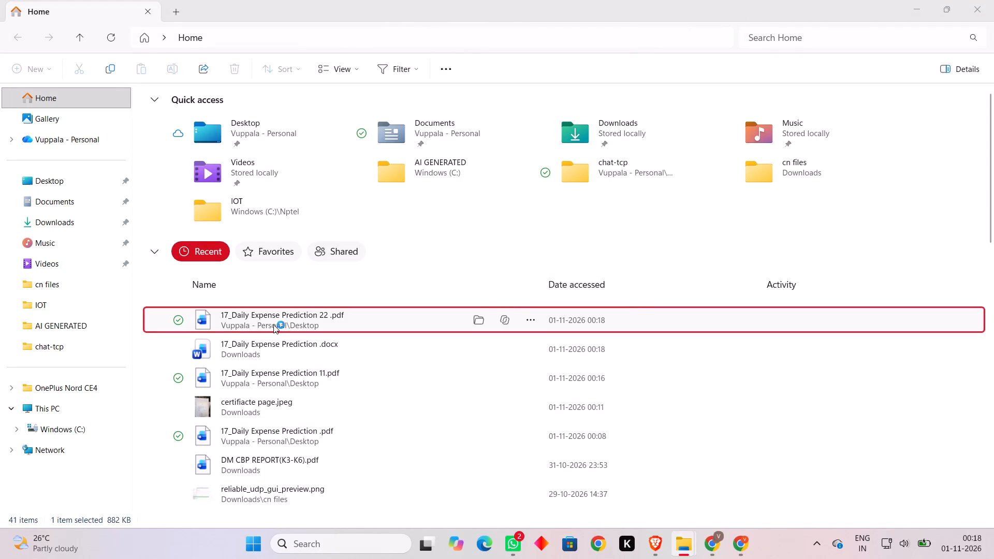
Open the exported 17_Daily Expense Prediction 22.pdf from the recent files with Google Chrome to check it.
right_click(273, 325)
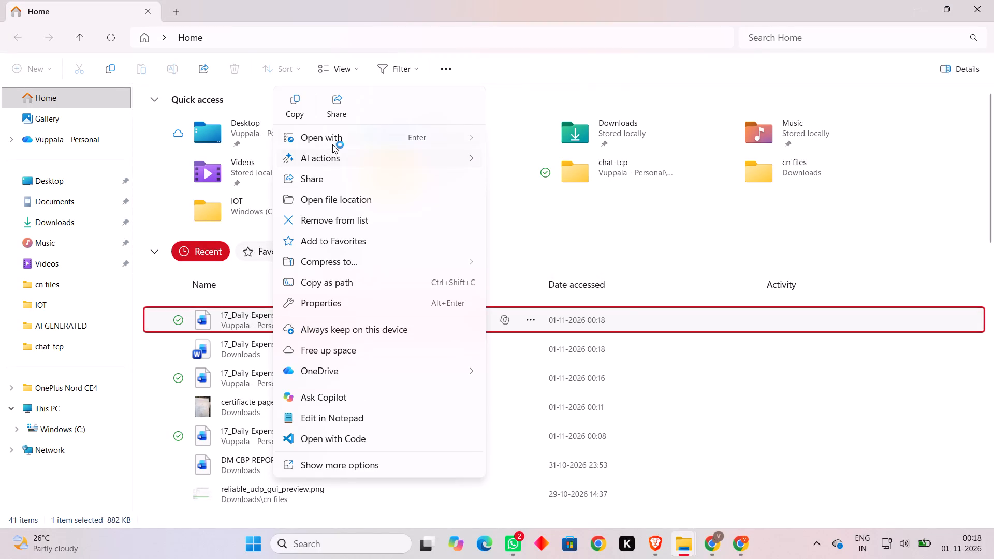
left_click(335, 143)
left_click(502, 223)
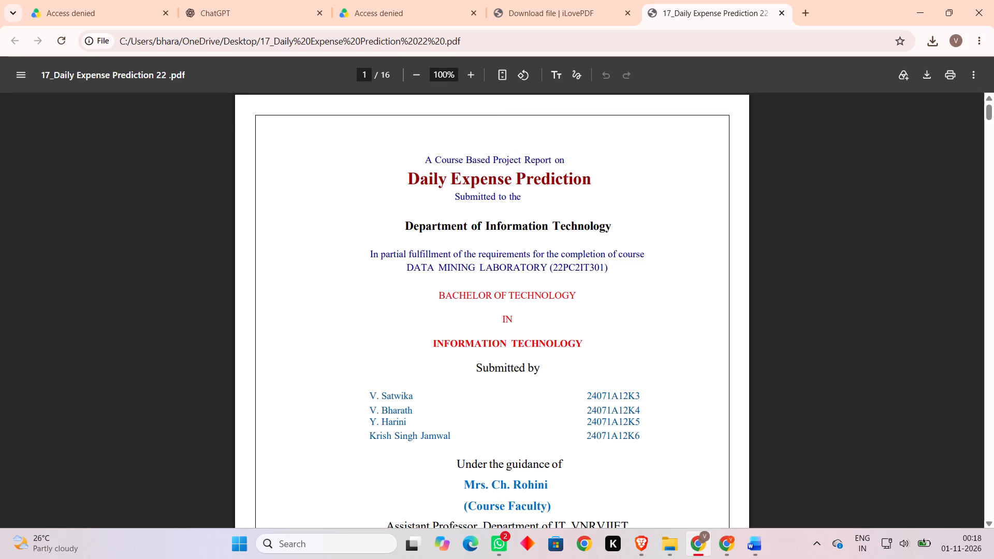
Check the certificate page of 17_Daily Expense Prediction 22.pdf, and return to File Explorer.
scroll(540, 195, "down", 4)
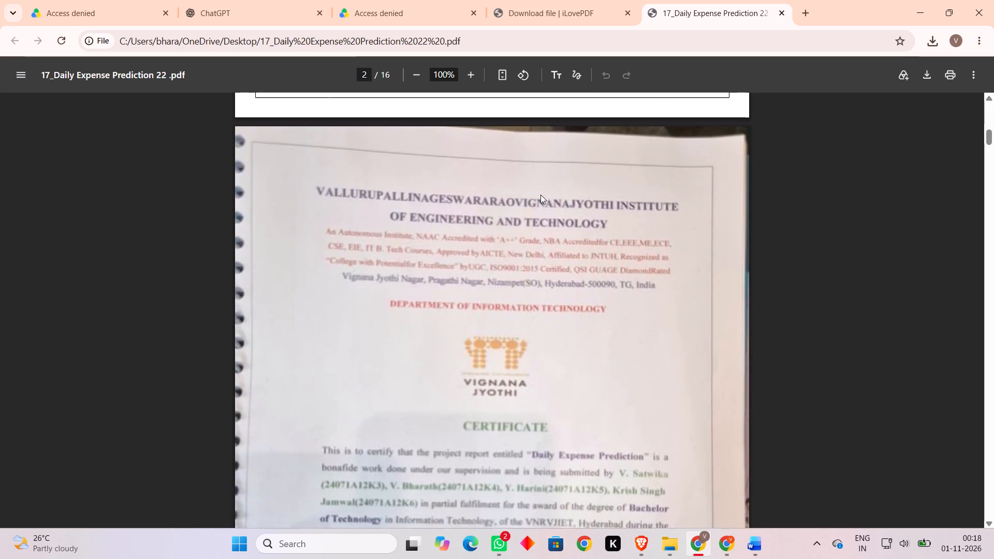
scroll(540, 195, "down", 2)
left_click(594, 8)
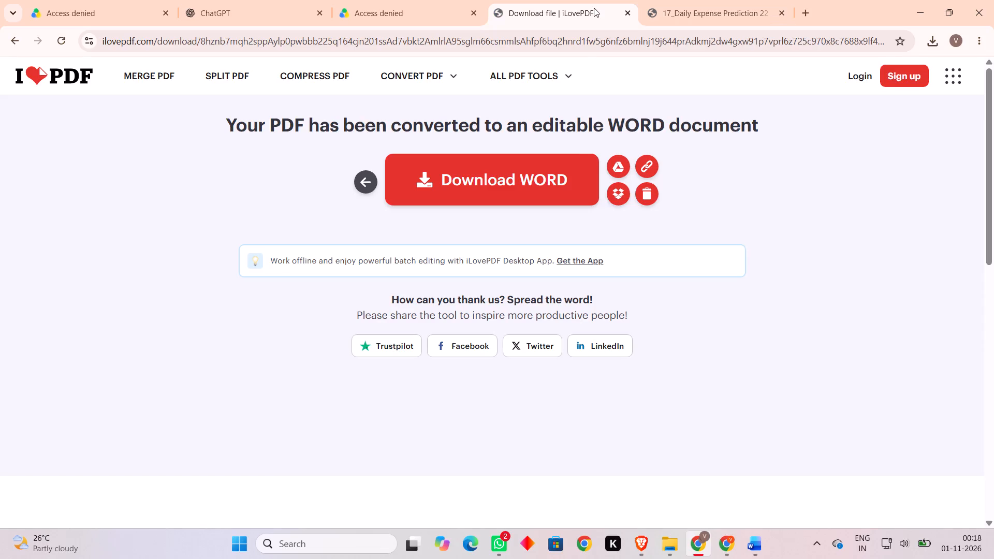
left_click(400, 0)
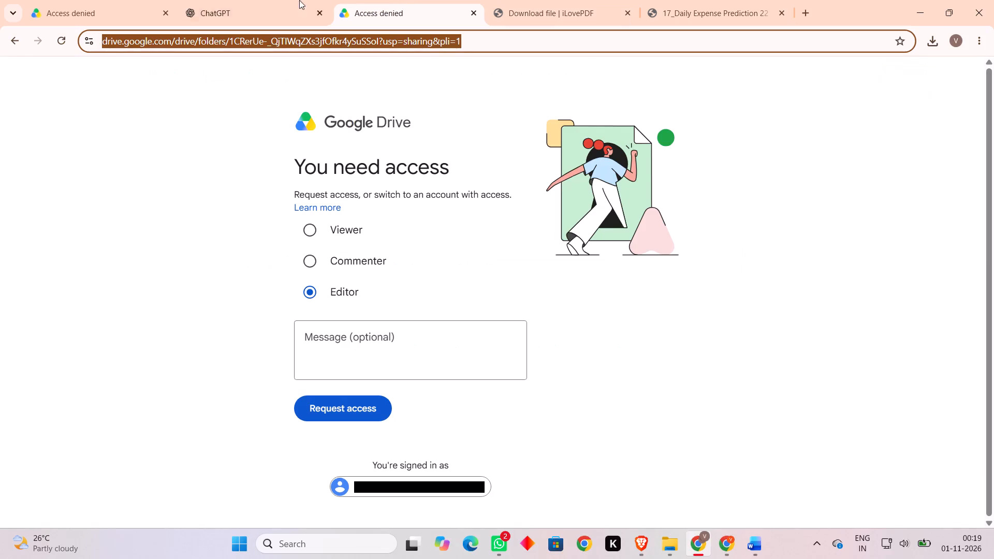
left_click(267, 0)
left_click(643, 0)
key("alt+Tab")
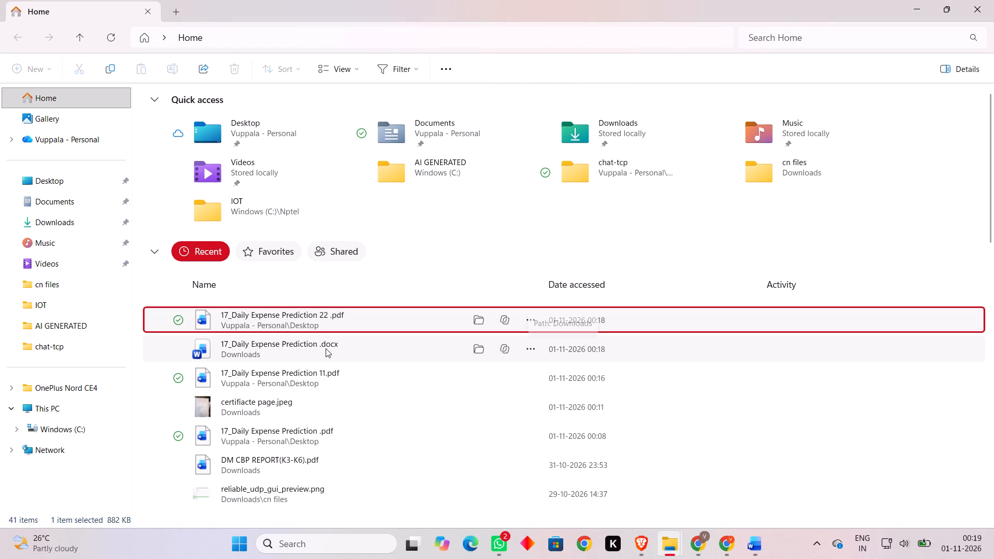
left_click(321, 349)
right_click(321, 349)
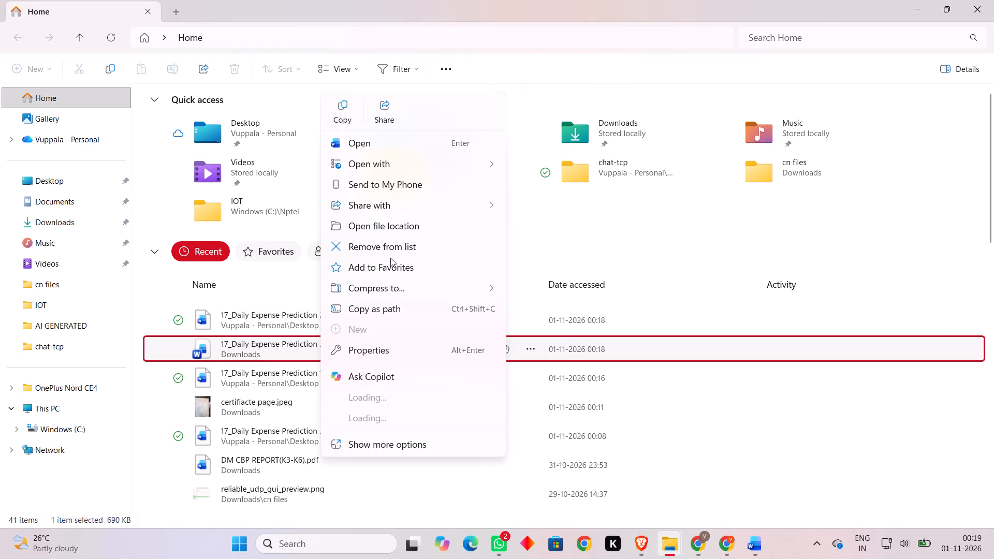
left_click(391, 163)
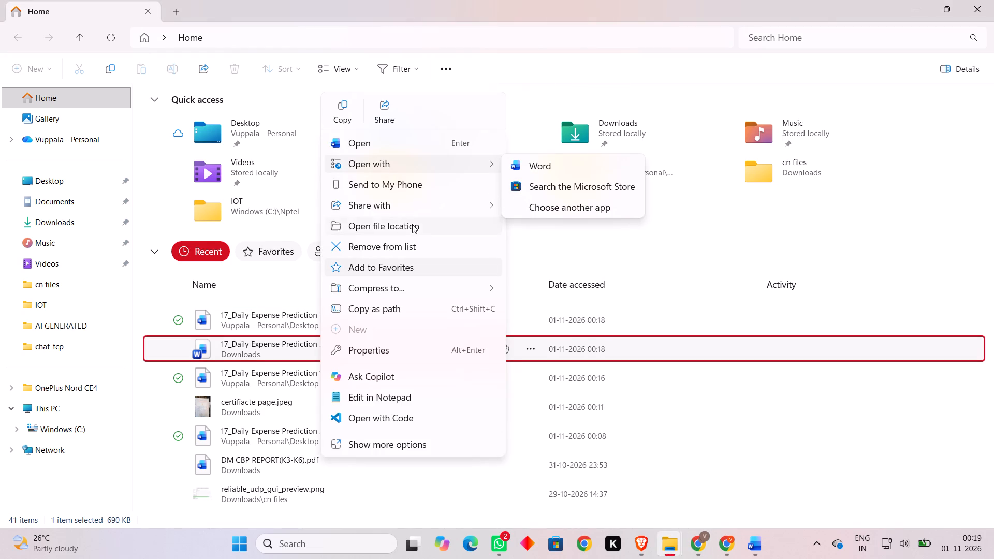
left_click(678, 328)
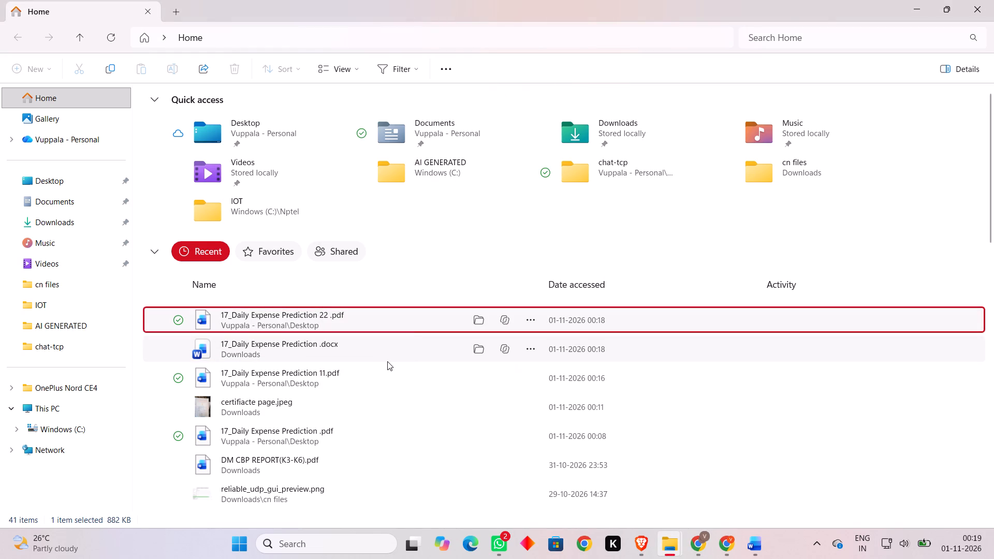
Open 17_Daily Expense Prediction 11.pdf in Google Chrome and compare its certificate page with the one in 17_Daily Expense Prediction 22.pdf.
left_click(350, 383)
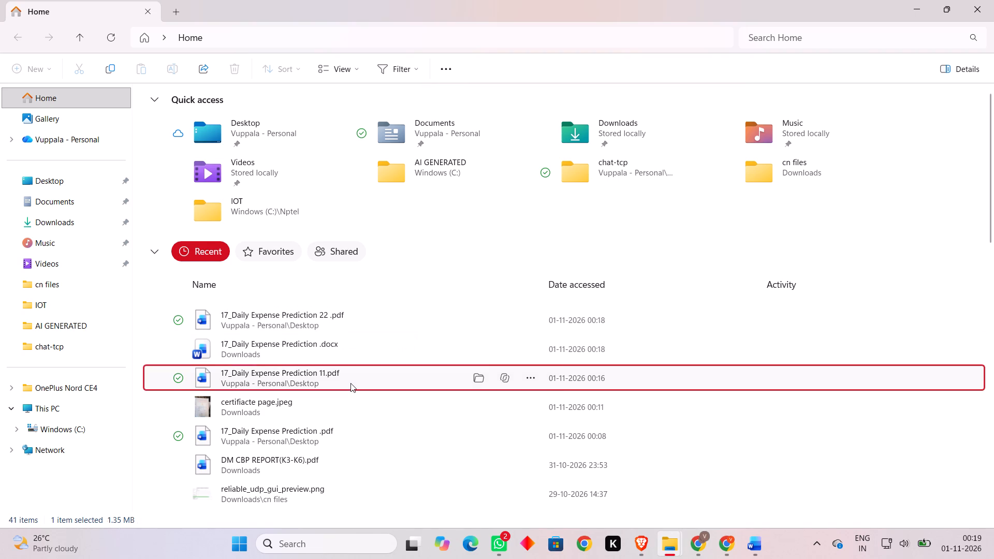
right_click(350, 383)
left_click(420, 146)
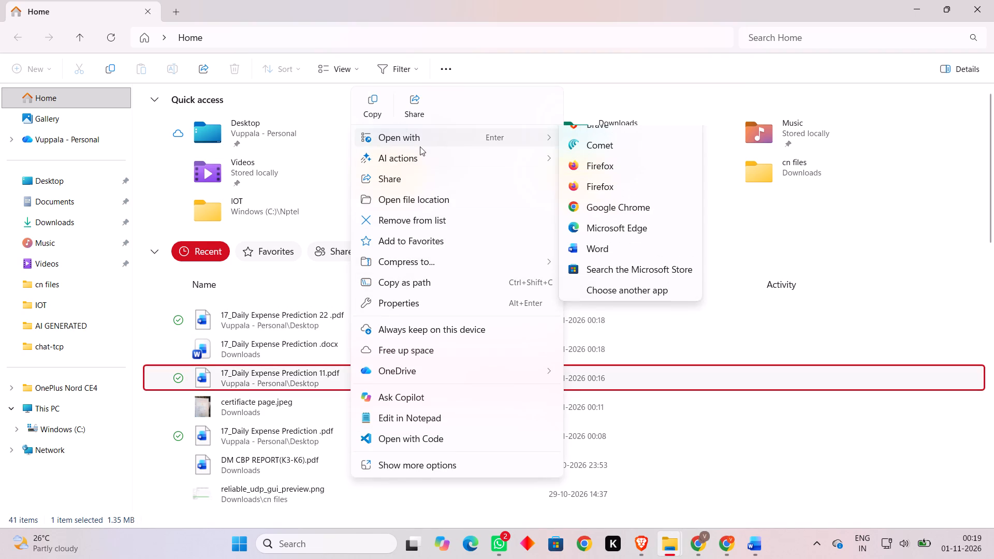
left_click(575, 224)
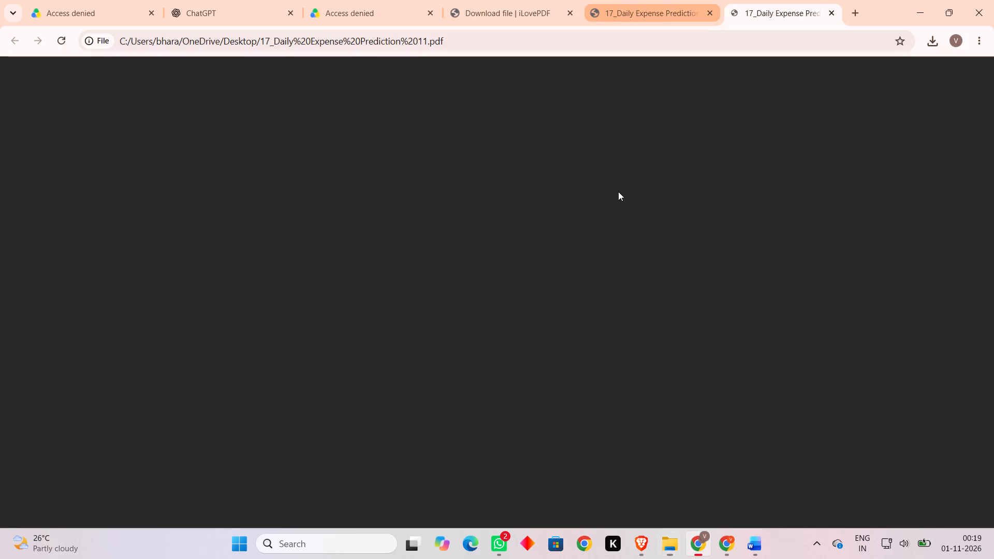
scroll(603, 215, "down", 3)
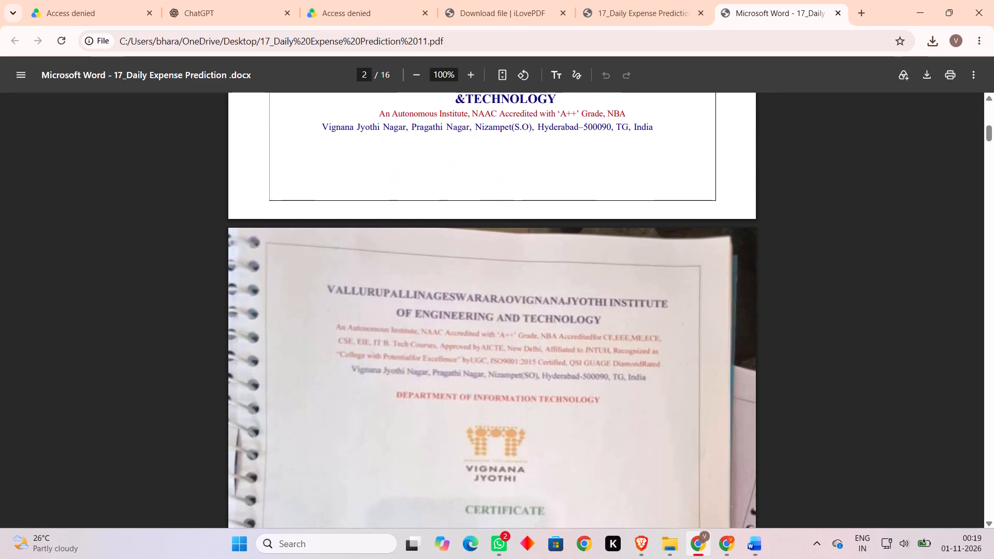
scroll(603, 215, "down", 1)
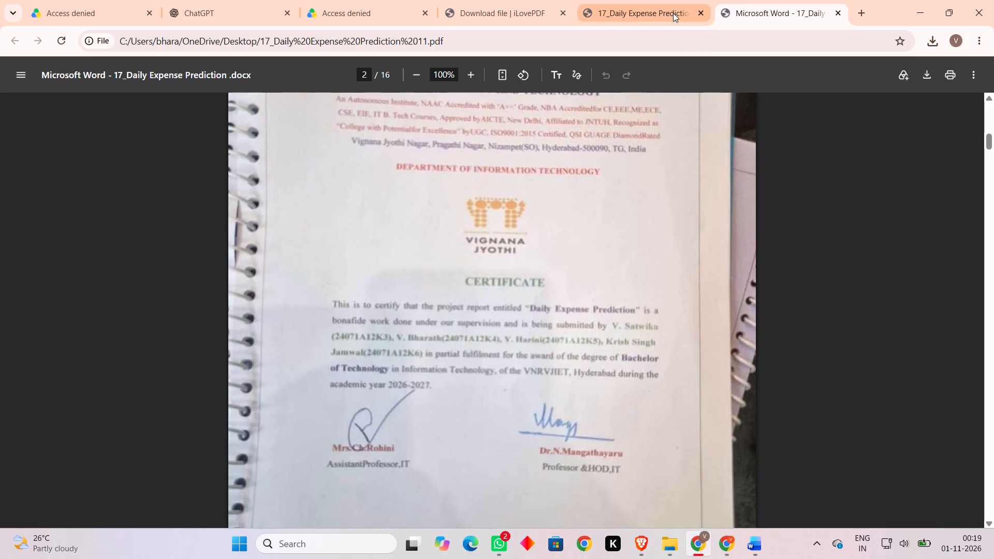
left_click(669, 13)
left_click_drag(759, 6, 649, 16)
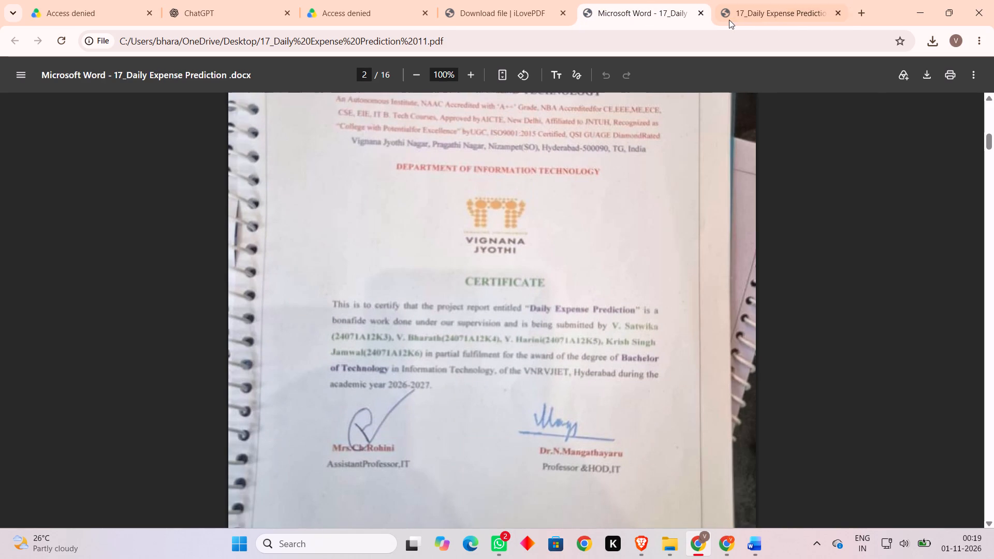
scroll(584, 275, "down", 1)
right_click(584, 275)
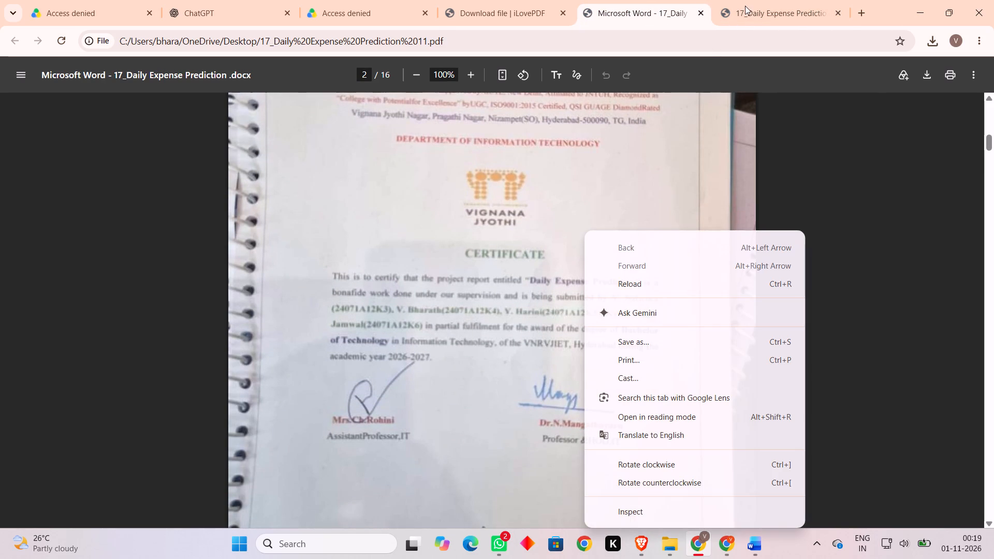
left_click(745, 6)
From File Explorer, open 17_Daily Expense Prediction .pdf in Google Chrome and examine its certificate page.
key("alt+Tab")
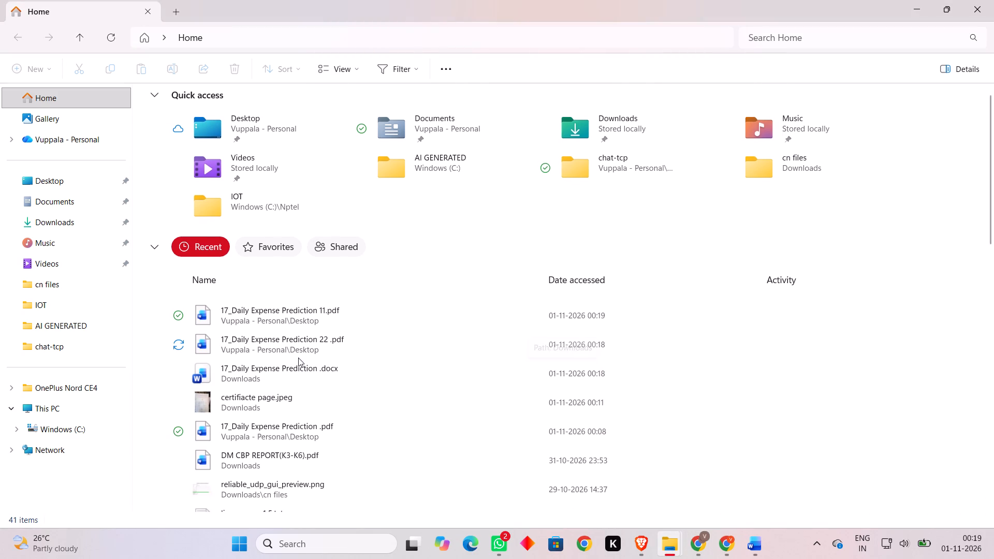
left_click(265, 426)
right_click(265, 426)
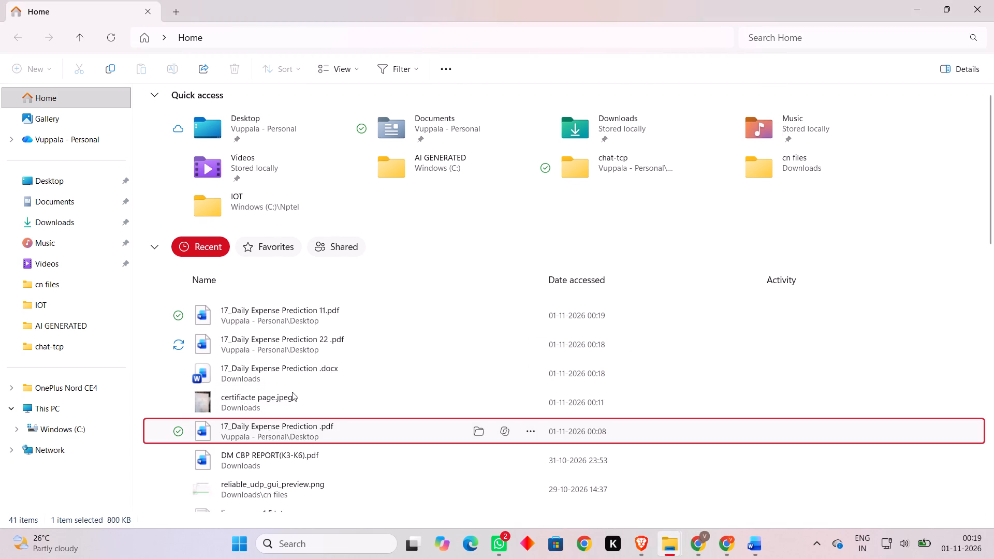
left_click(368, 93)
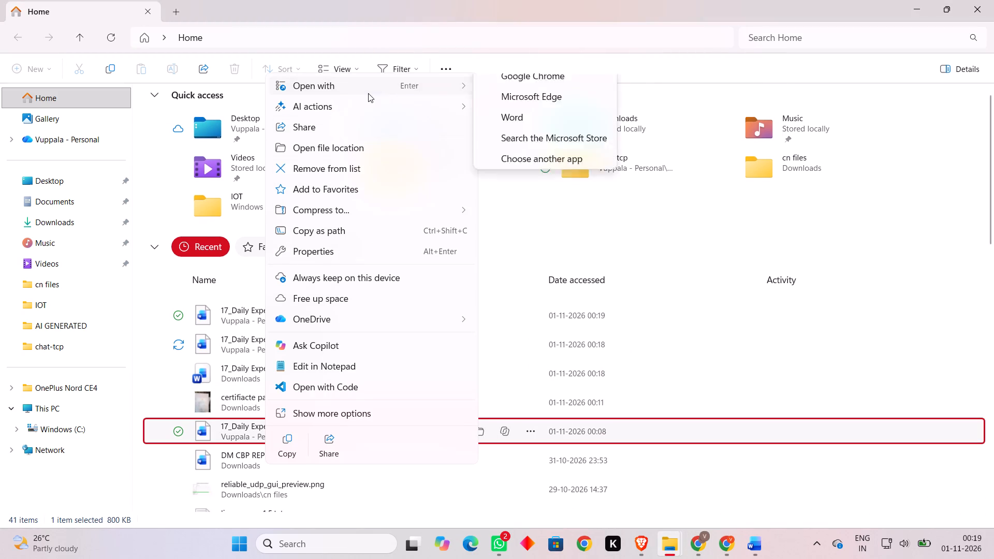
left_click(493, 173)
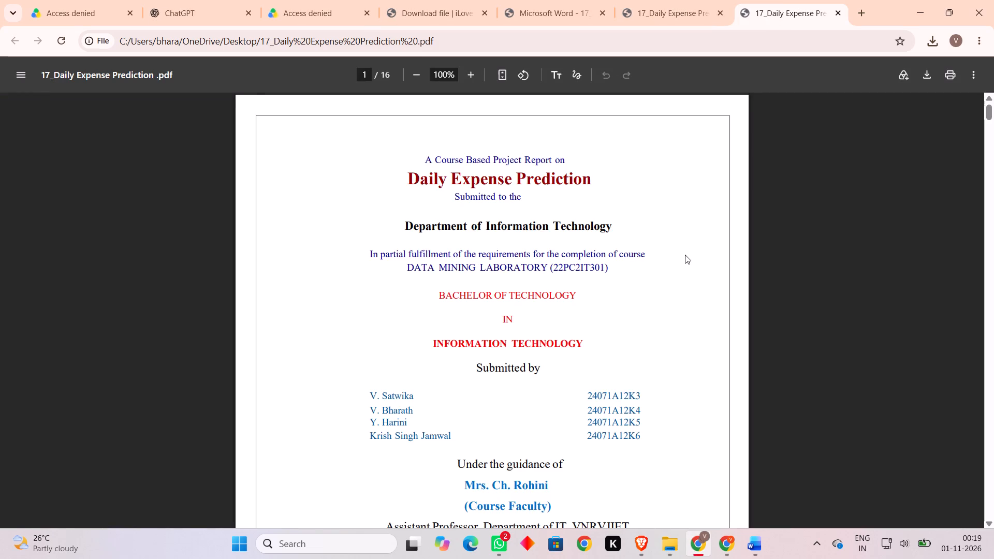
scroll(685, 255, "down", 4)
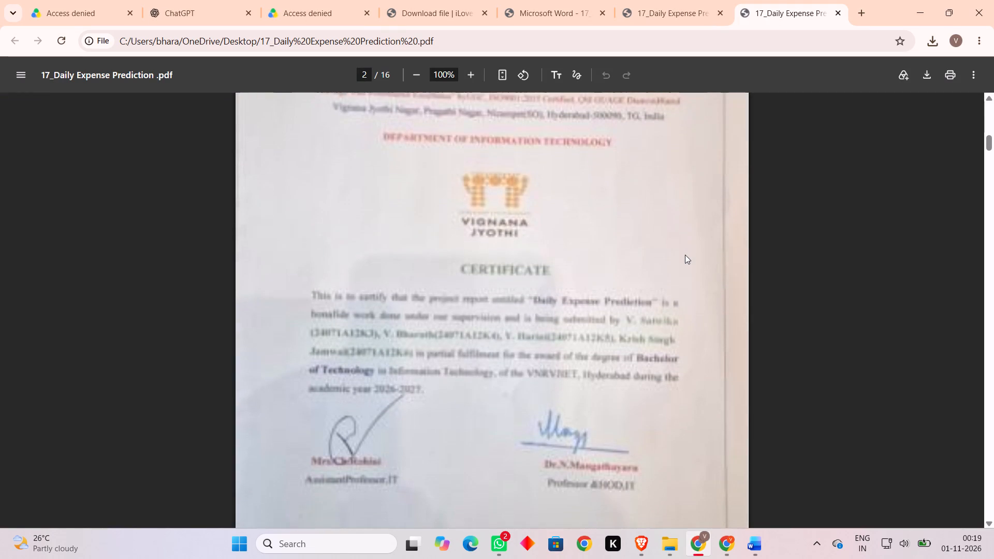
Place 17_Daily Expense Prediction .pdf before the 11 version and compare the image quality and framing of their certificate pages.
left_click_drag(745, 7, 642, 25)
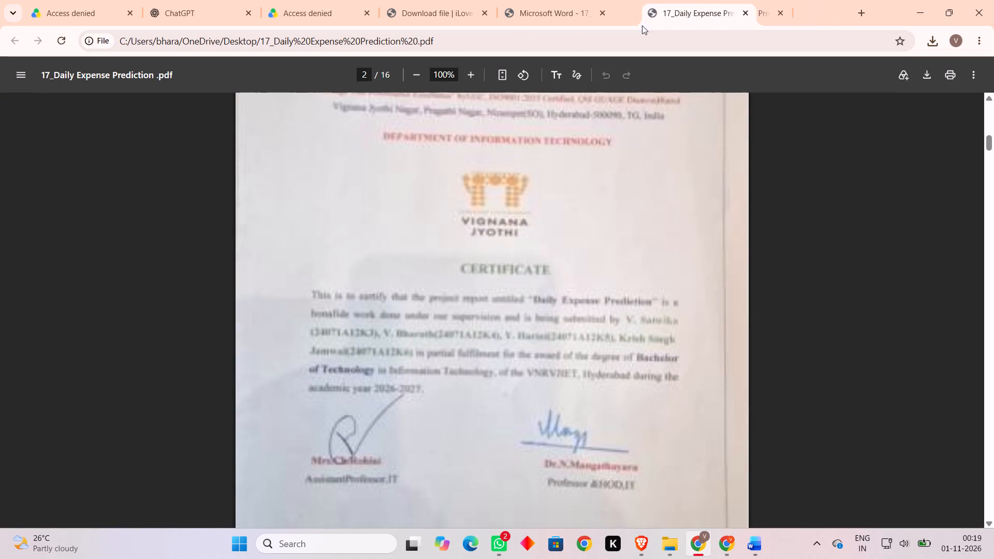
left_click_drag(642, 25, 539, 20)
left_click(640, 4)
scroll(599, 235, "down", 1)
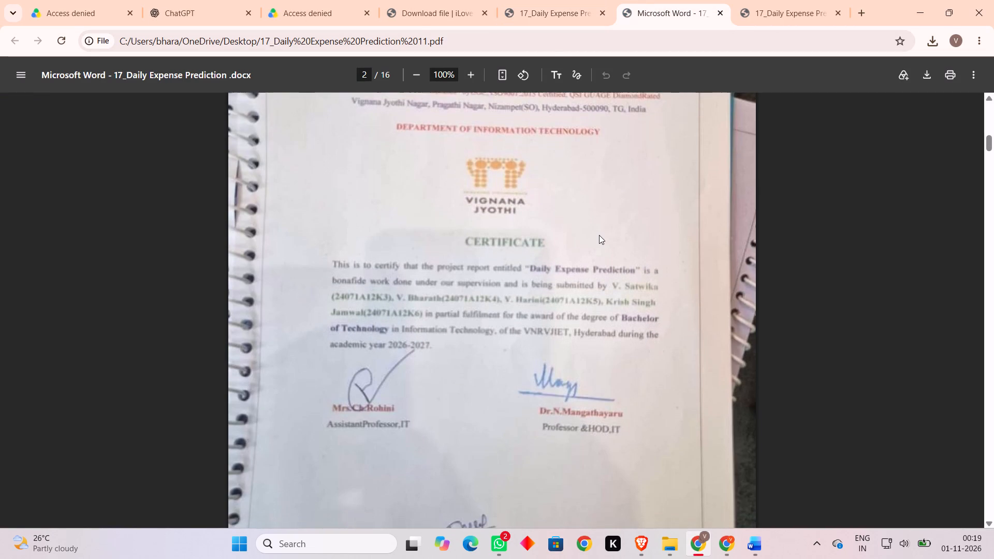
scroll(599, 235, "down", 1)
left_click(549, 25)
left_click(623, 3)
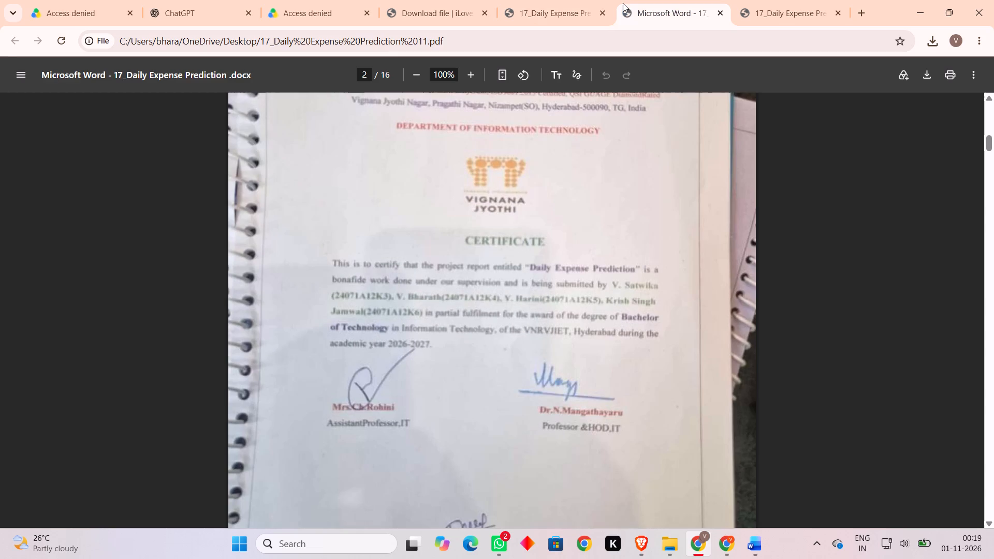
scroll(604, 206, "down", 1)
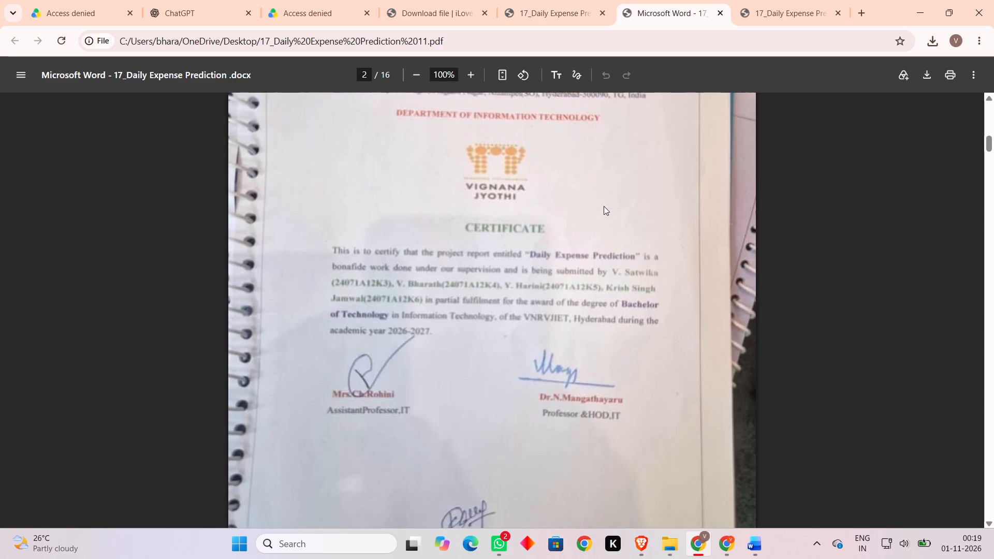
scroll(604, 206, "down", 1)
Close the 11 version, check the certificate page of the 22 version, and close the two remaining report PDFs.
left_click(718, 16)
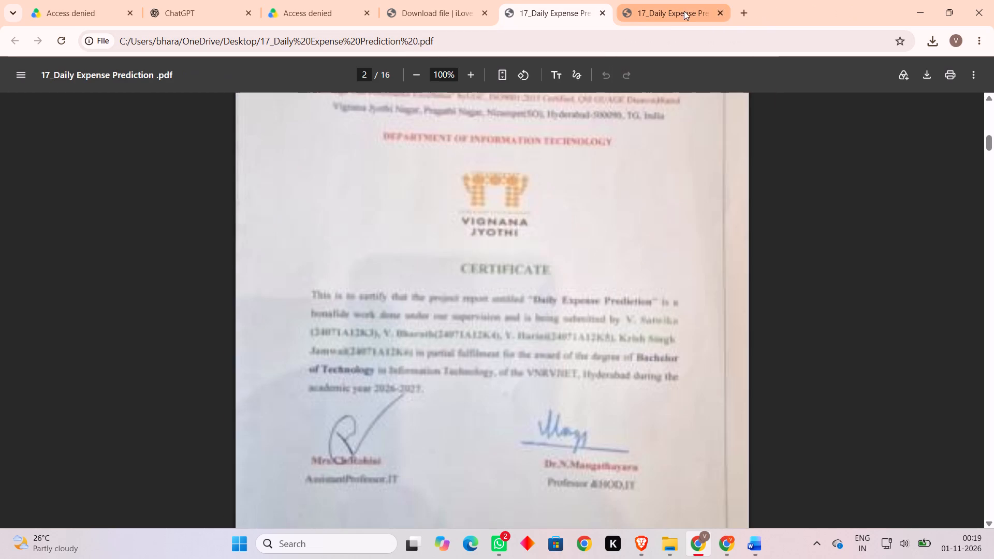
left_click(669, 11)
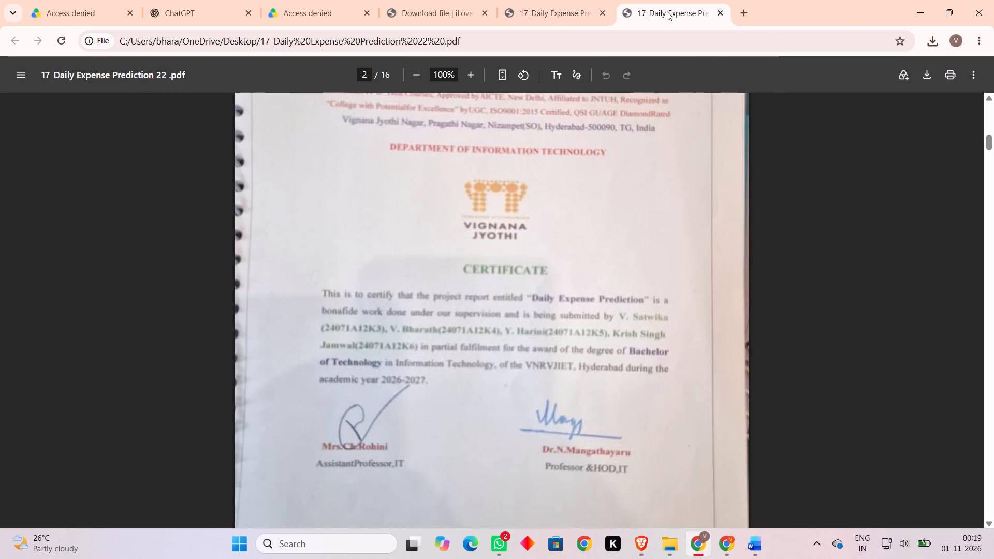
left_click(721, 16)
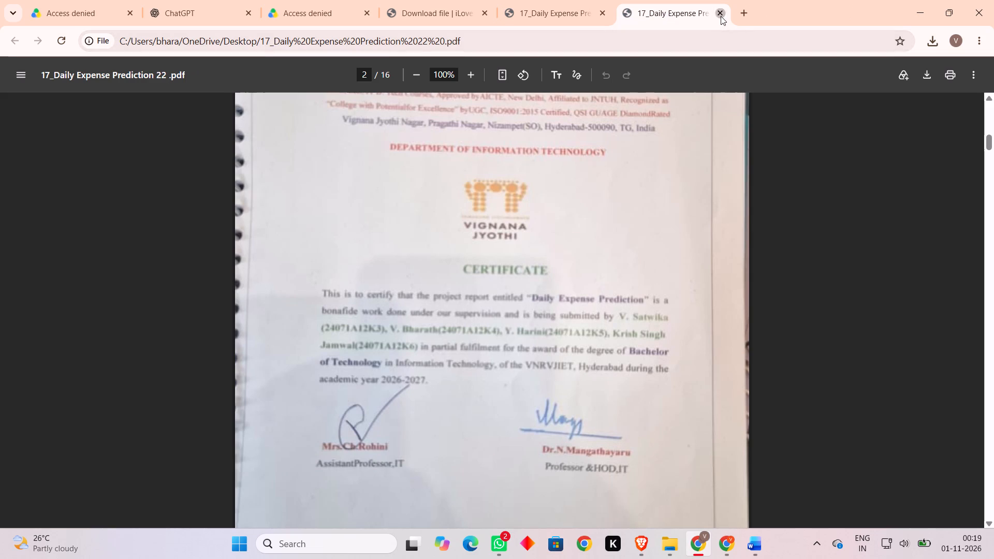
left_click(721, 16)
From File Explorer, reopen 17_Daily Expense Prediction 11.pdf in Google Chrome and review its certificate page.
key("alt+Tab")
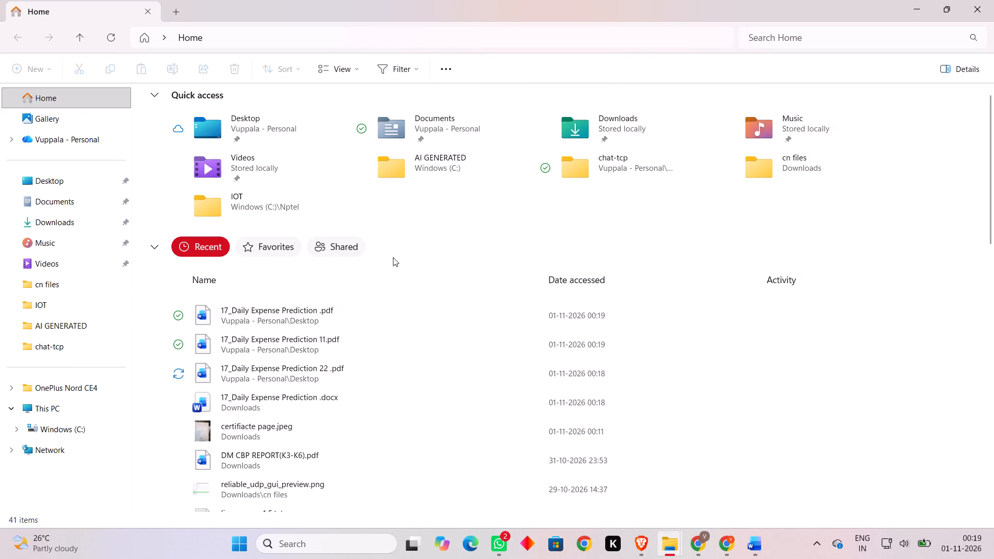
left_click(328, 349)
right_click(328, 349)
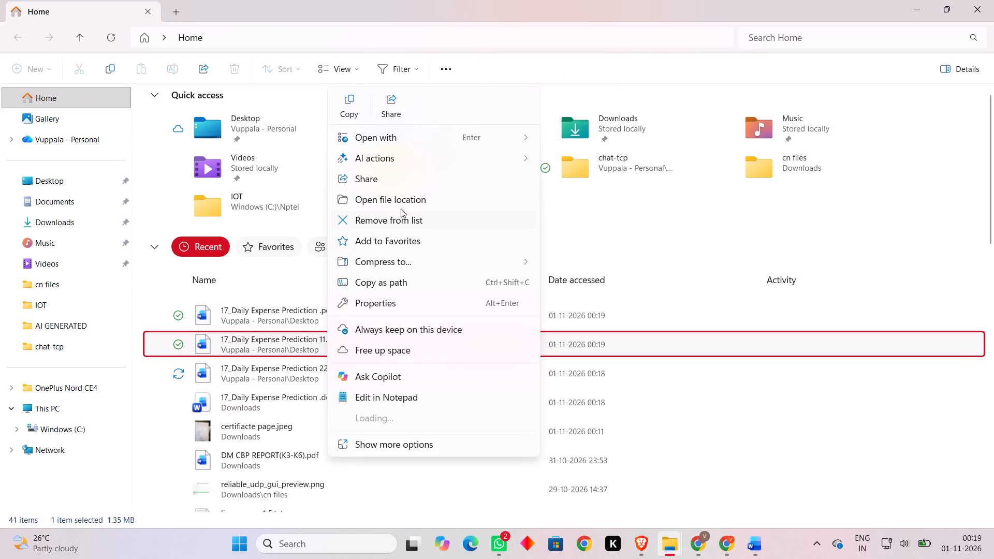
left_click(416, 143)
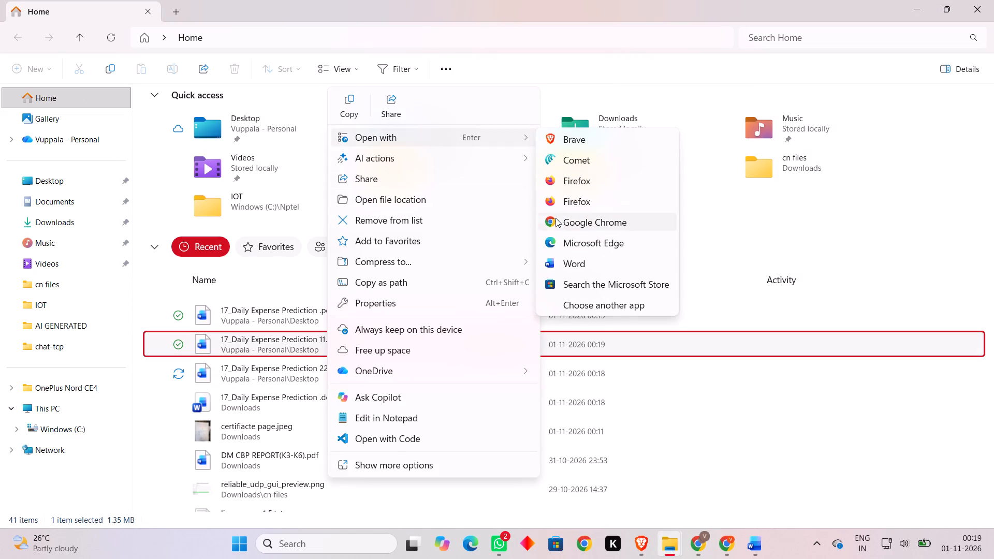
left_click(562, 225)
scroll(560, 259, "down", 1)
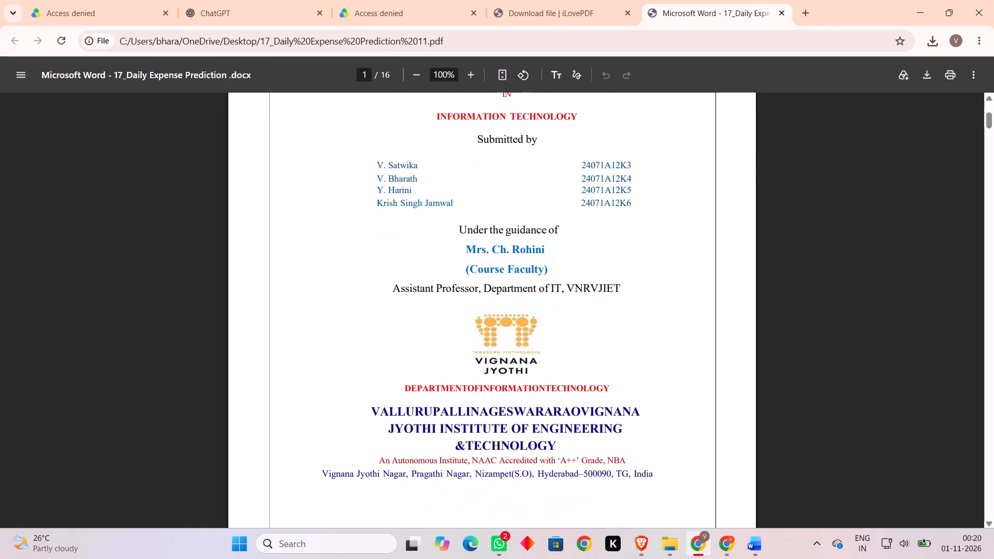
scroll(560, 259, "down", 3)
From File Explorer, open 17_Daily Expense Prediction 22 .pdf in Google Chrome and examine its certificate page.
key("alt+Tab")
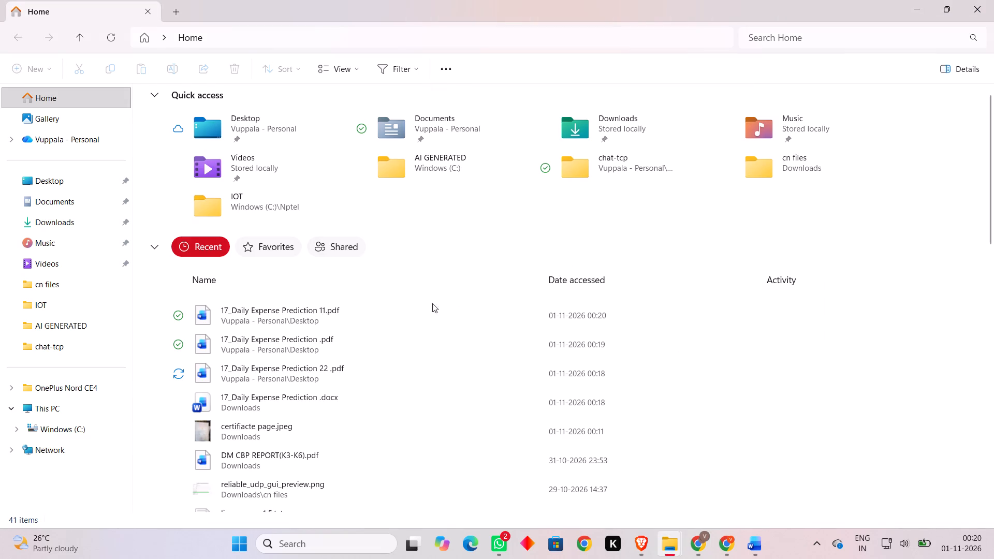
left_click(373, 378)
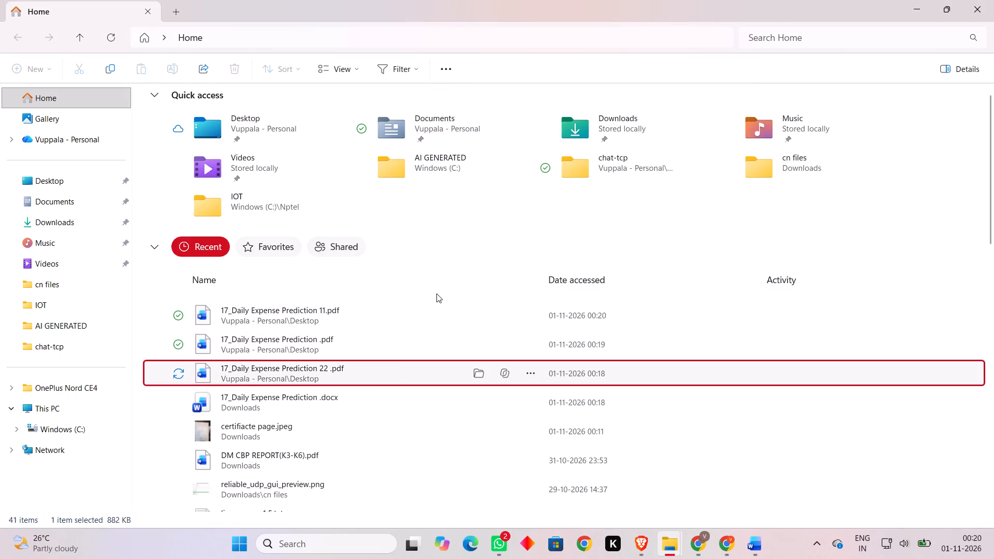
right_click(394, 379)
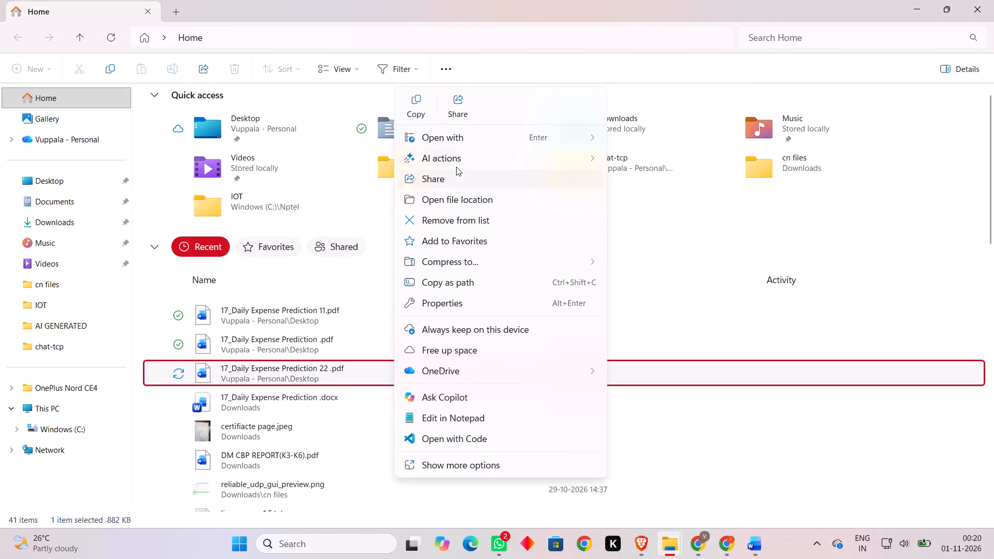
left_click(466, 141)
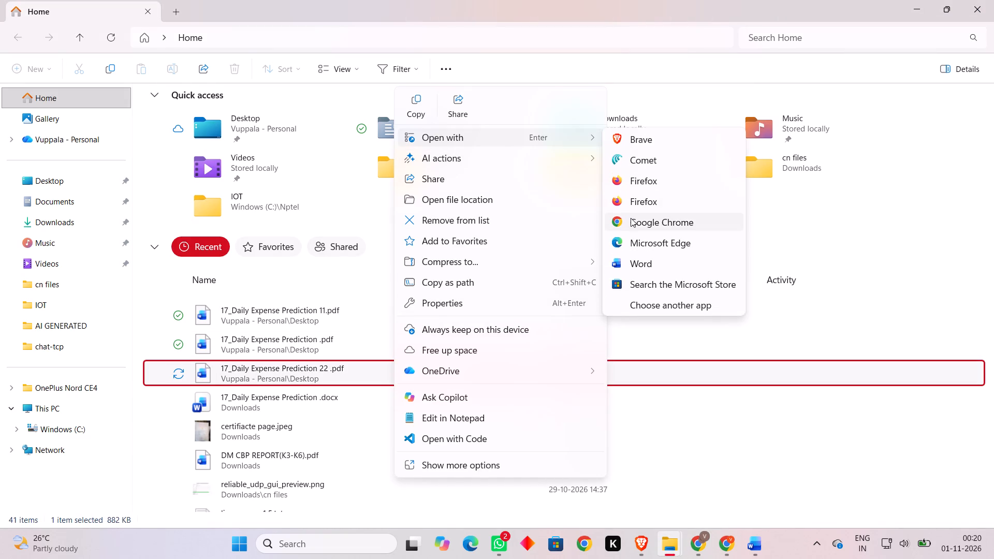
left_click(631, 218)
scroll(645, 345, "down", 3)
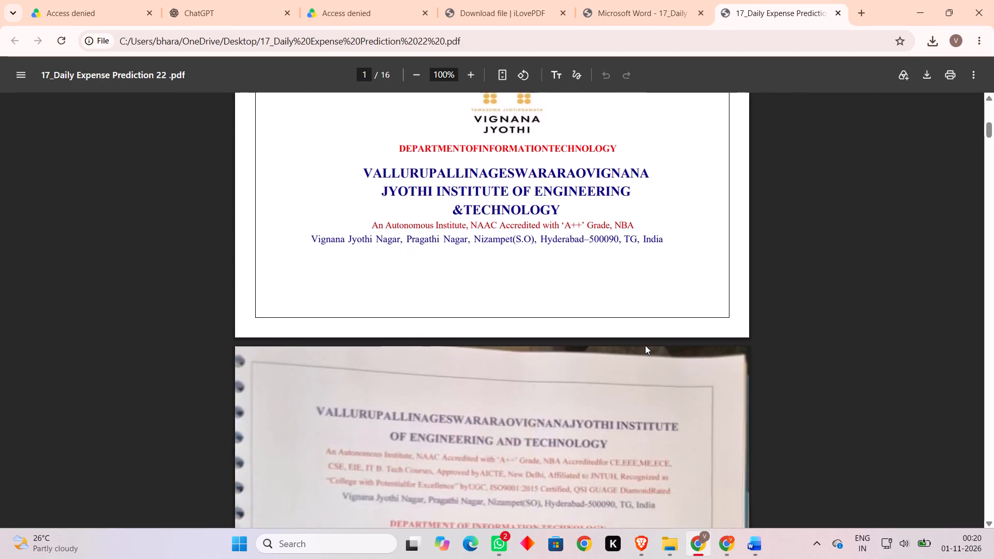
scroll(645, 345, "down", 3)
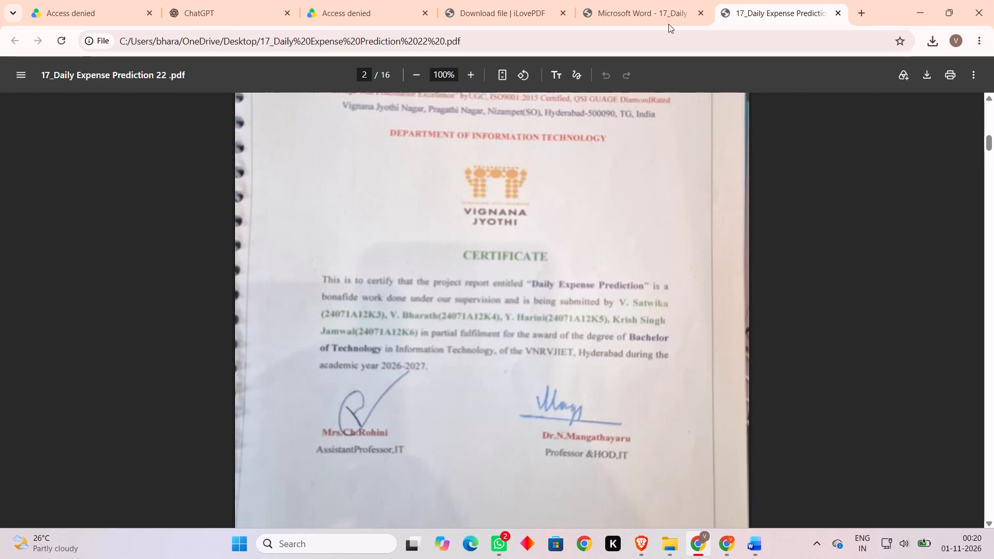
Compare the framing, edges and signature areas of the certificate pages in the 11 and 22 versions of the report.
left_click(650, 0)
scroll(601, 256, "down", 1)
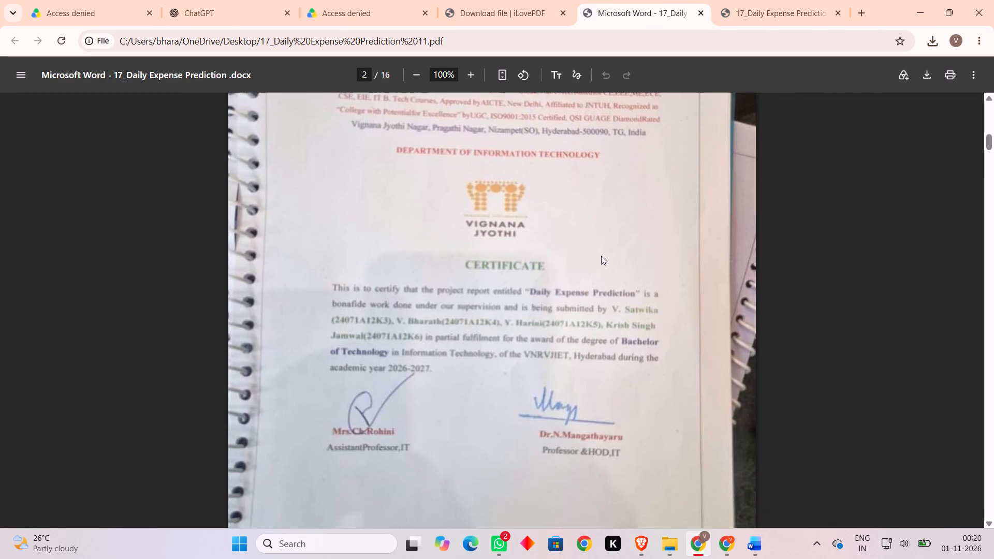
left_click(754, 0)
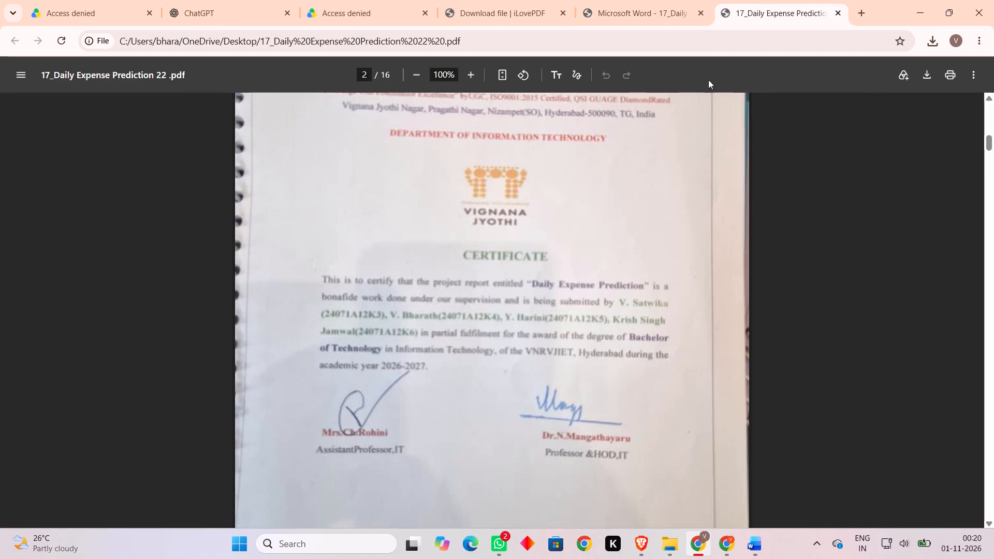
scroll(699, 113, "down", 2)
scroll(699, 113, "up", 1)
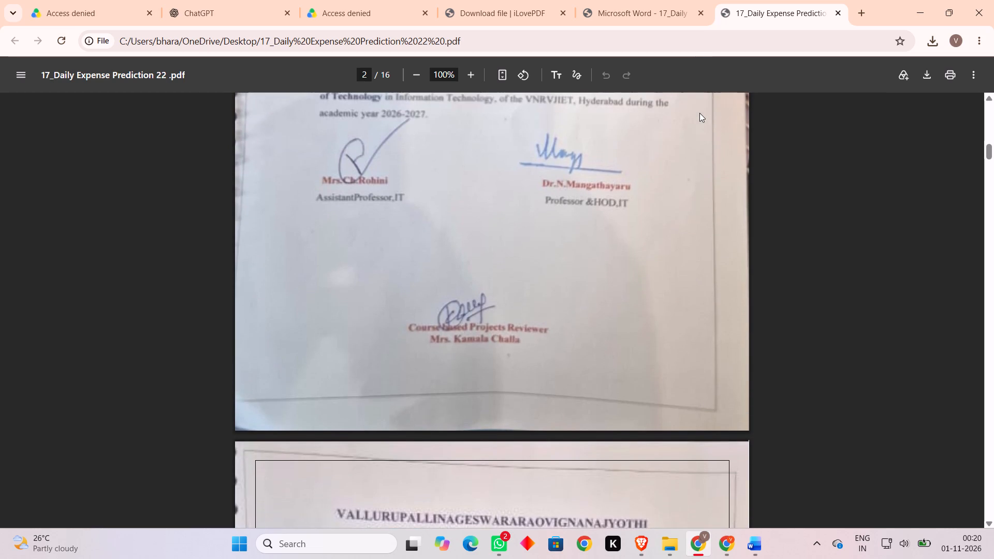
left_click(677, 0)
scroll(646, 222, "down", 2)
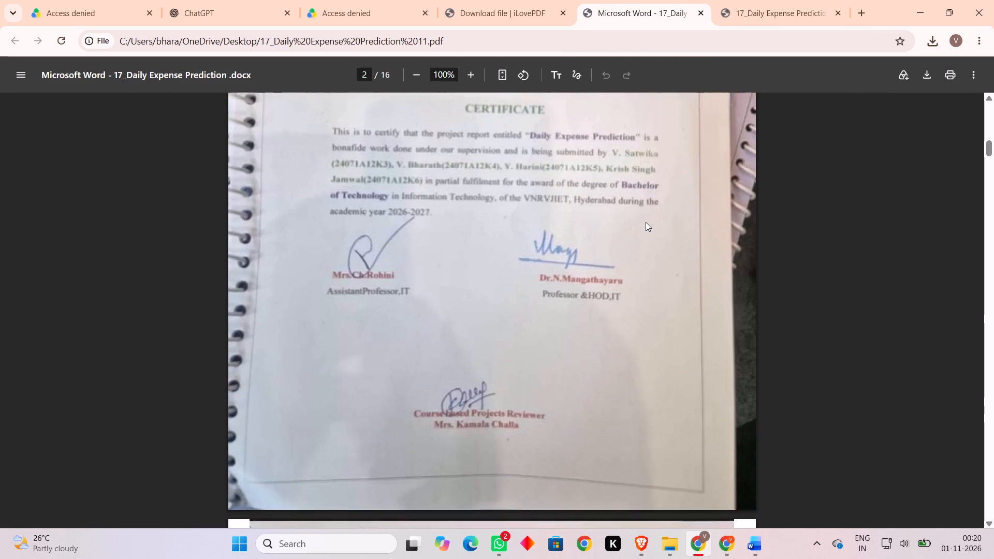
scroll(646, 222, "down", 4)
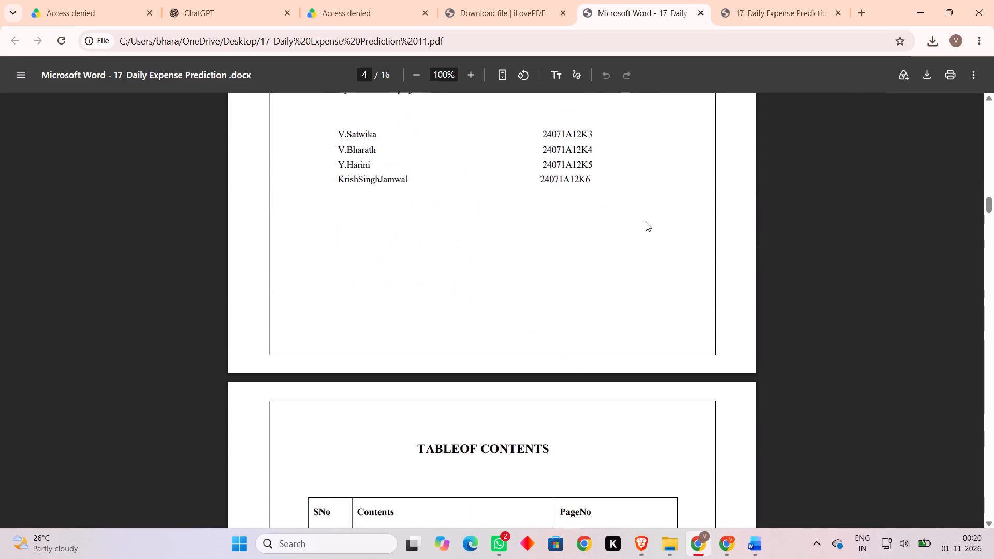
scroll(646, 222, "up", 4)
left_click(745, 4)
scroll(689, 213, "down", 1)
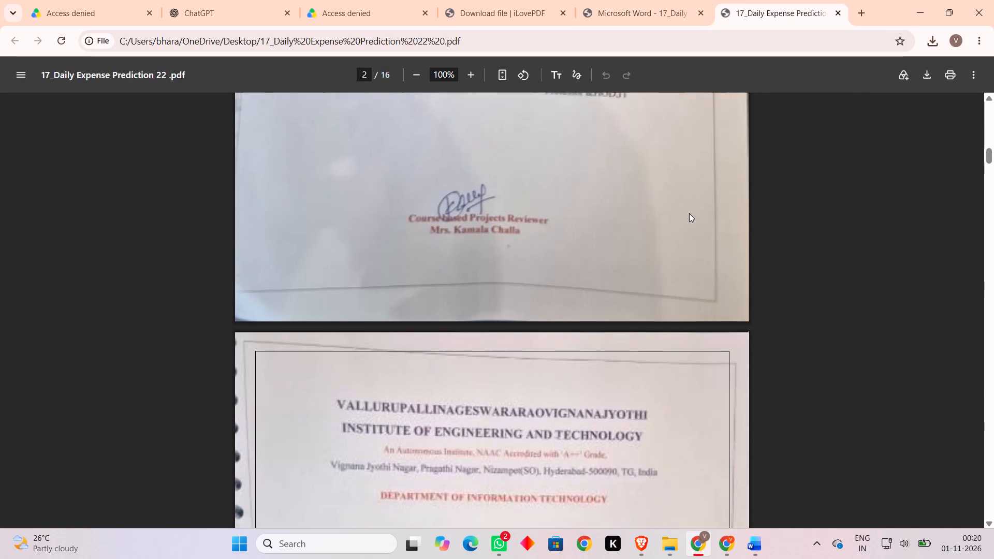
scroll(689, 213, "down", 3)
scroll(689, 213, "up", 1)
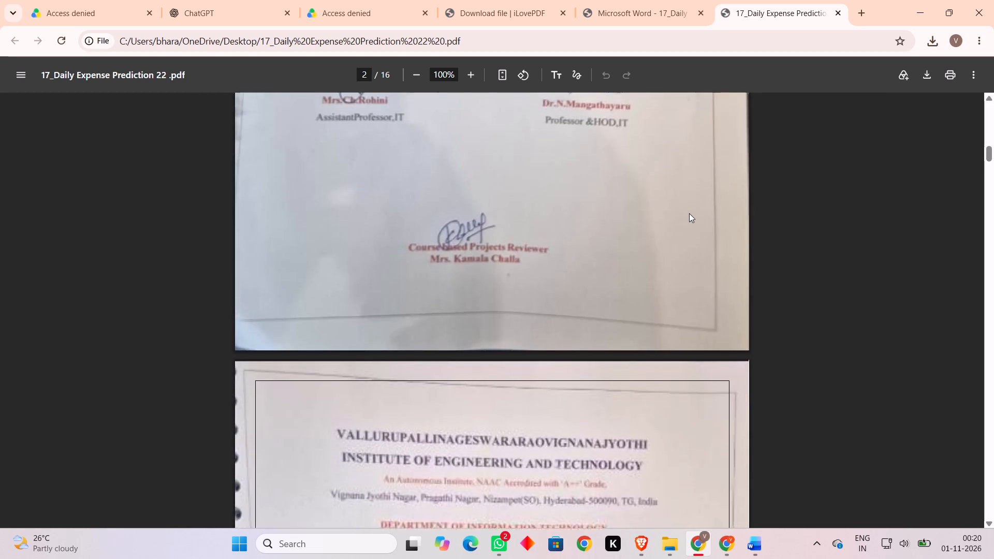
scroll(689, 213, "up", 1)
scroll(689, 213, "down", 2)
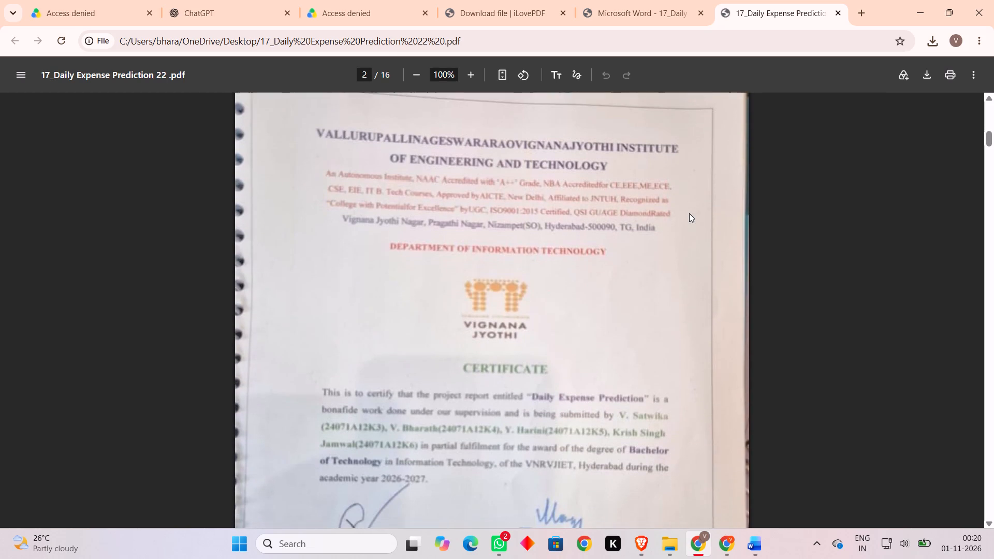
scroll(689, 213, "down", 1)
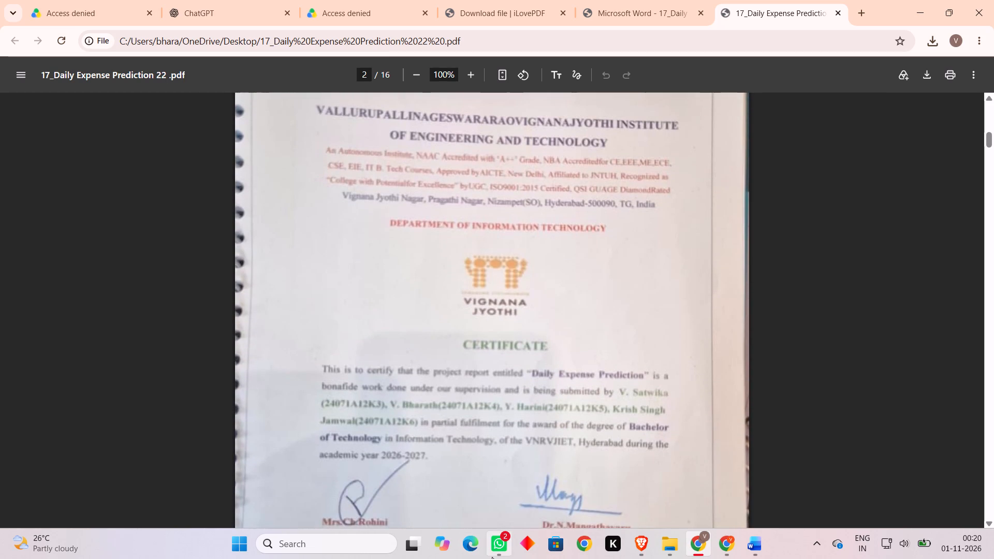
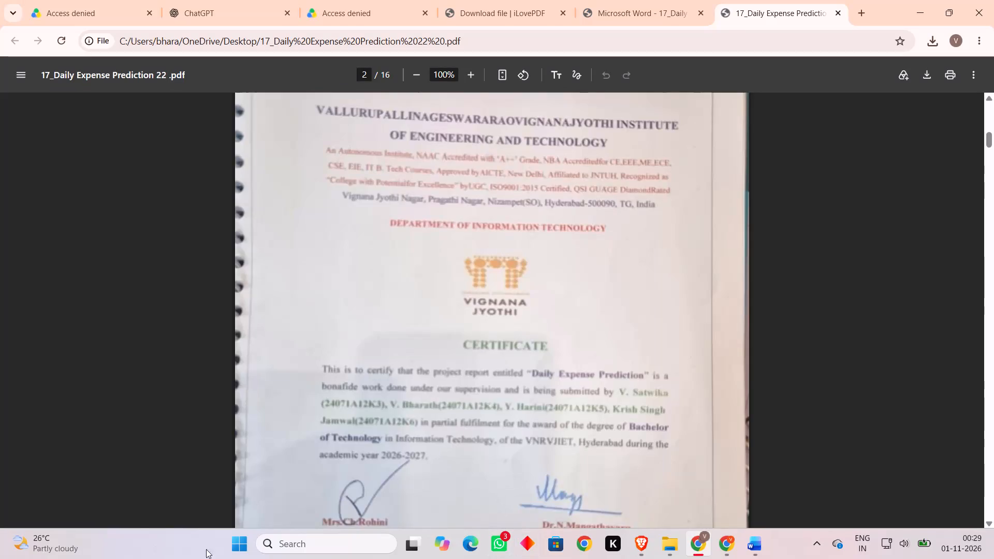
Switch to the Tuesday Batch-2 Google Drive window, review the certificate page of the uploaded 17_Daily Expense Prediction .pdf, and close its preview.
left_click(720, 546)
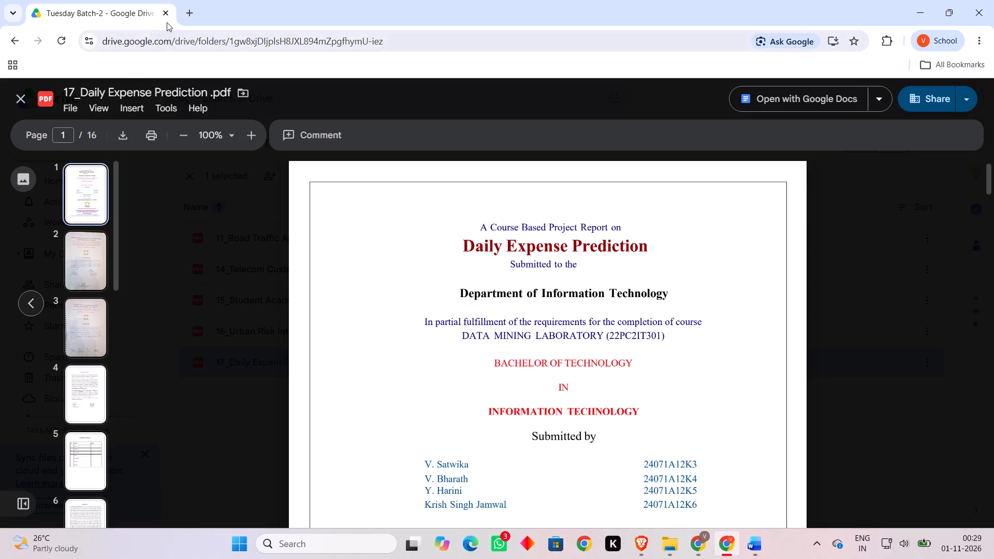
scroll(767, 407, "down", 5)
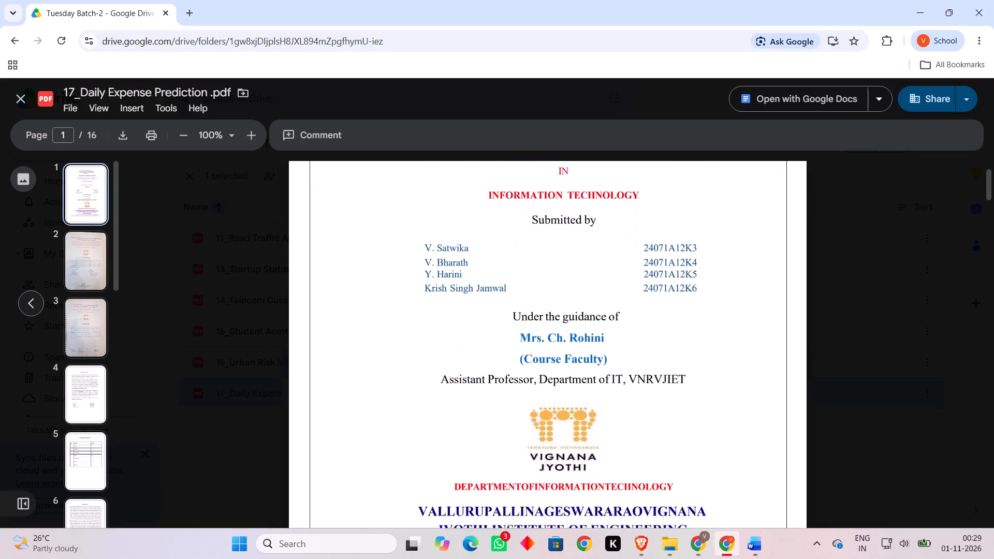
scroll(764, 370, "down", 11)
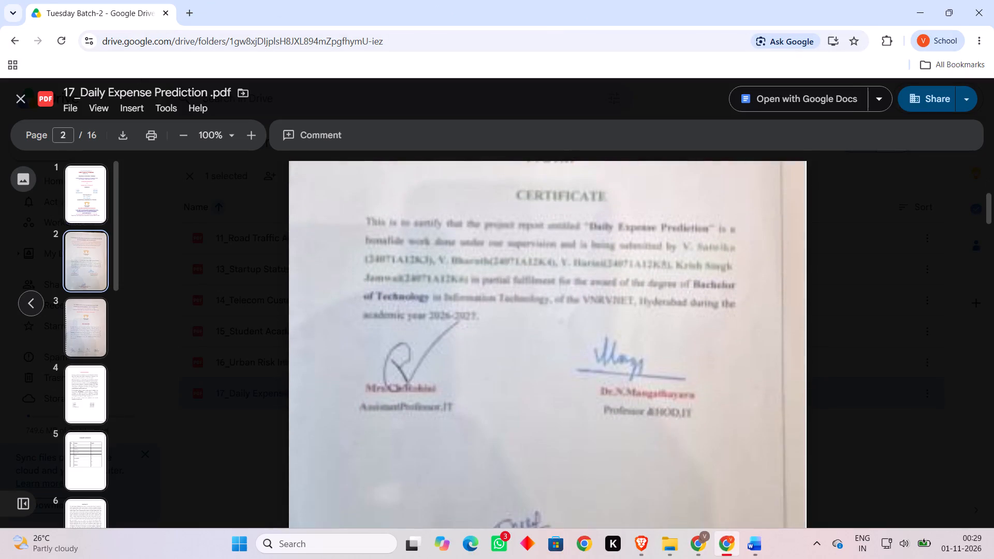
scroll(754, 327, "down", 1)
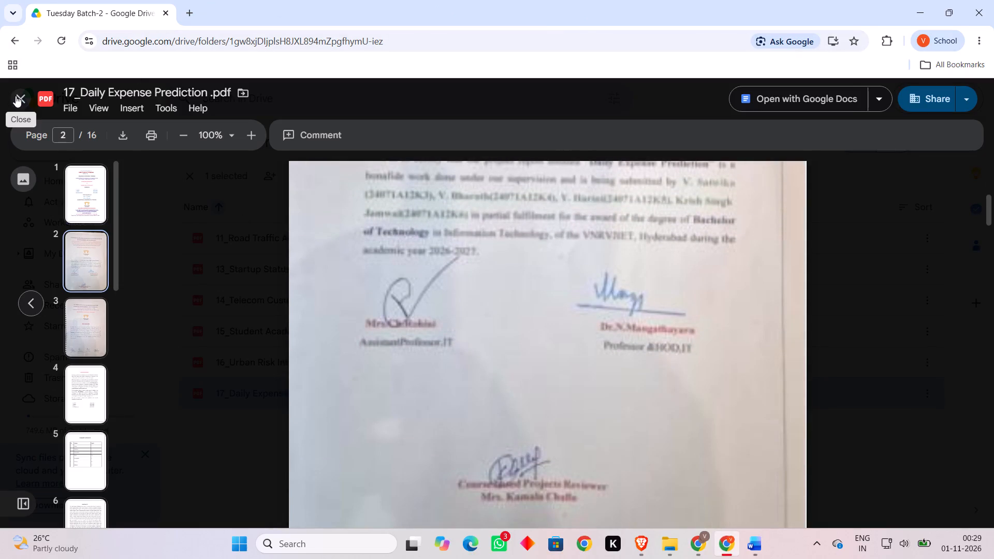
left_click(17, 96)
Open the 16_Urban Risk Intelligence and Anomaly Detection report from the Tuesday Batch-2 folder for comparison.
double_click(411, 467)
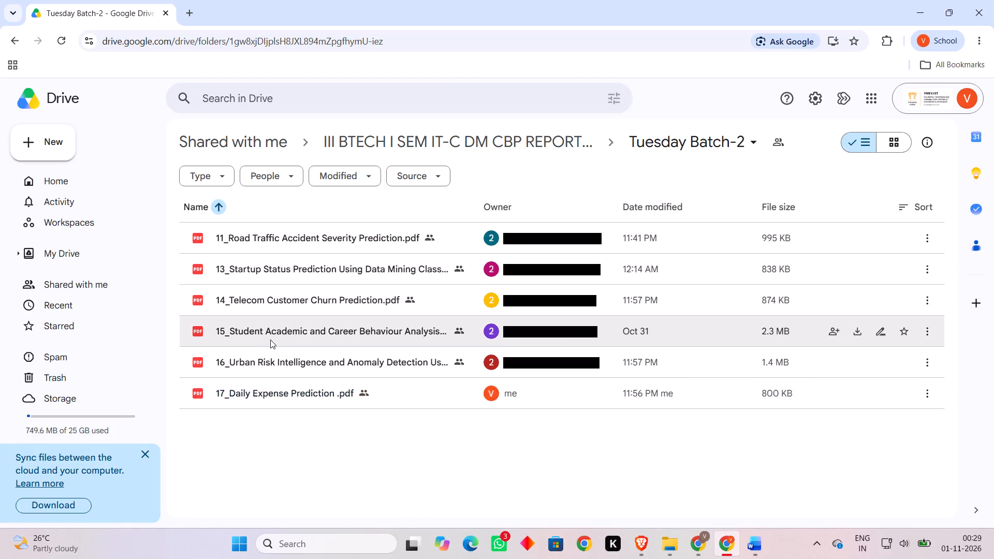
scroll(379, 428, "down", 2)
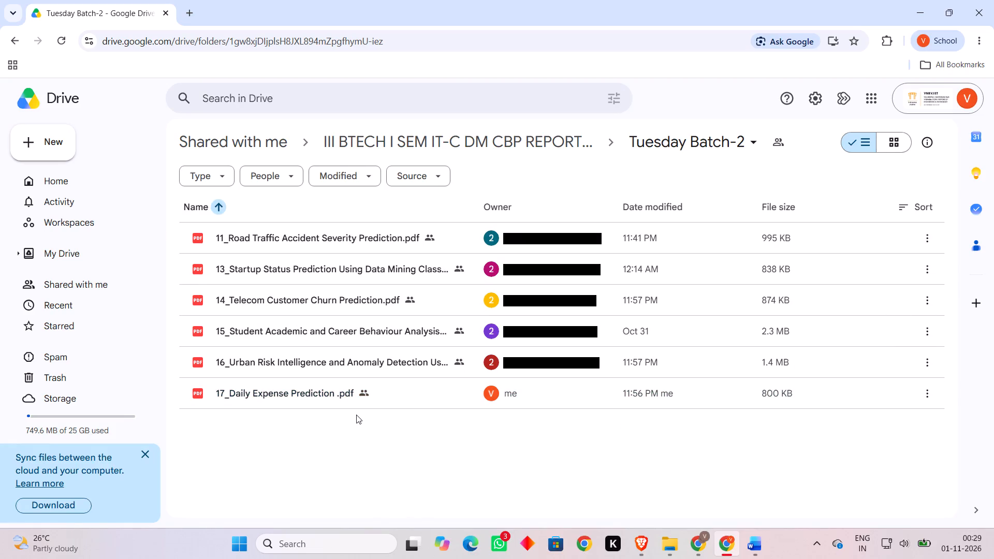
left_click(363, 361)
left_click(363, 361)
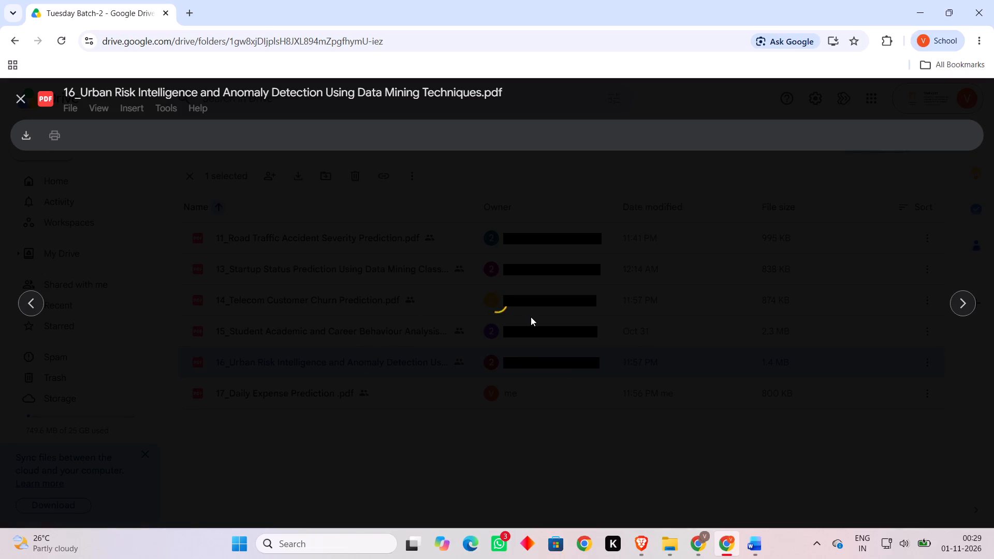
scroll(537, 309, "down", 1)
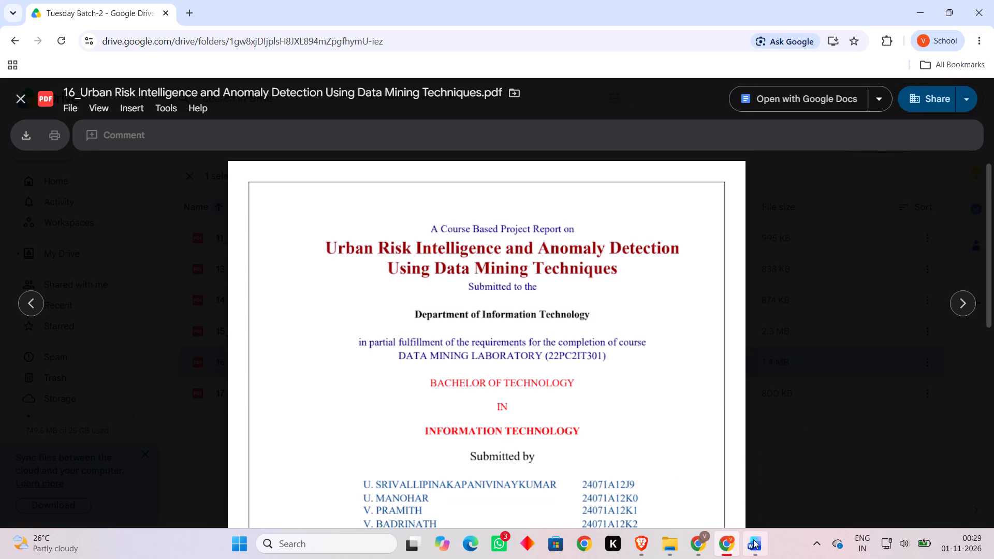
Close the open Microsoft Word window.
left_click(813, 435)
Examine how the declaration page photo is placed on page 3 of the Urban Risk Intelligence report.
scroll(663, 379, "down", 1)
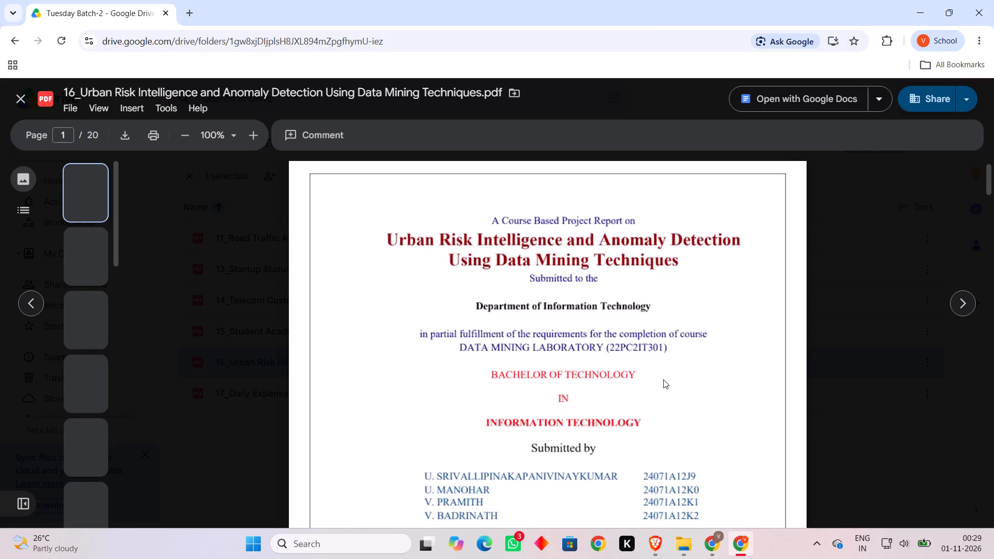
scroll(663, 376, "down", 9)
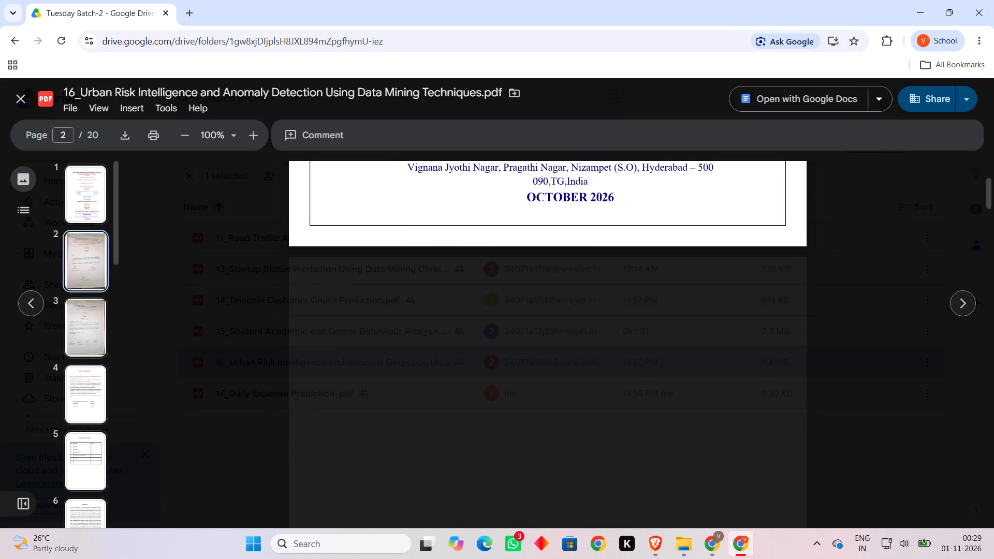
scroll(664, 371, "down", 1)
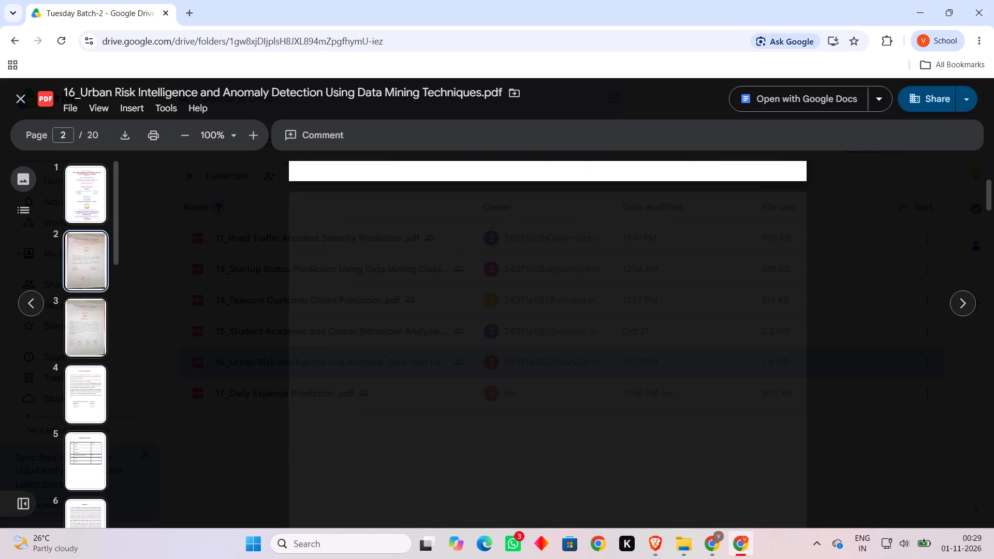
left_click(82, 340)
scroll(555, 255, "down", 3)
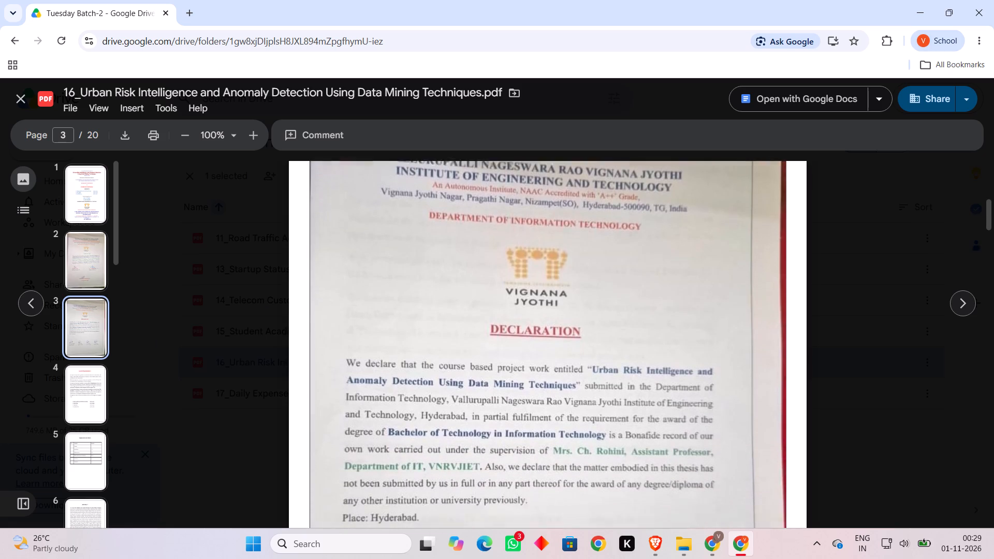
scroll(558, 253, "down", 1)
scroll(567, 246, "up", 2)
Examine the certificate photo's framing and signatures on page 2 of the Urban Risk Intelligence report, comparing it with the neighbouring pages.
left_click(75, 256)
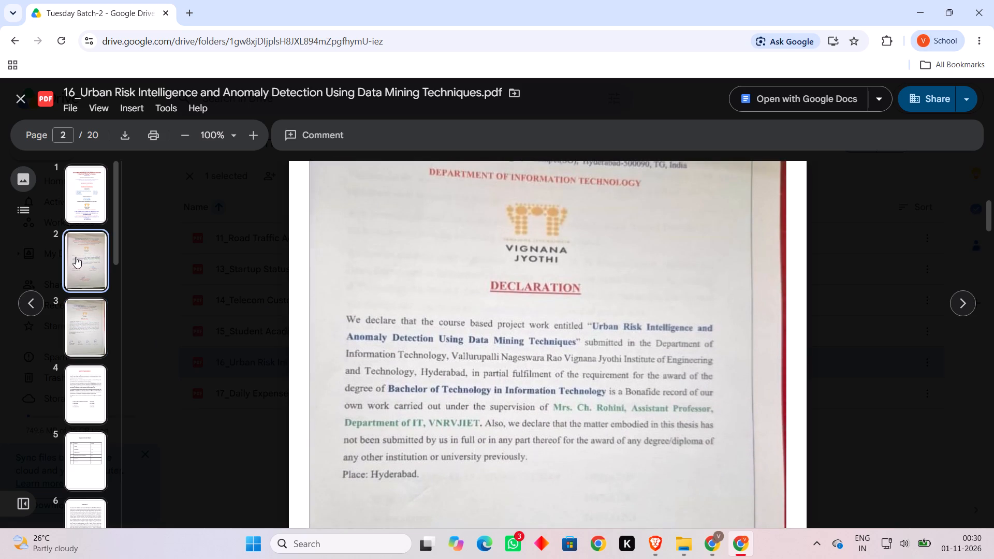
scroll(506, 364, "up", 1)
scroll(507, 364, "down", 7)
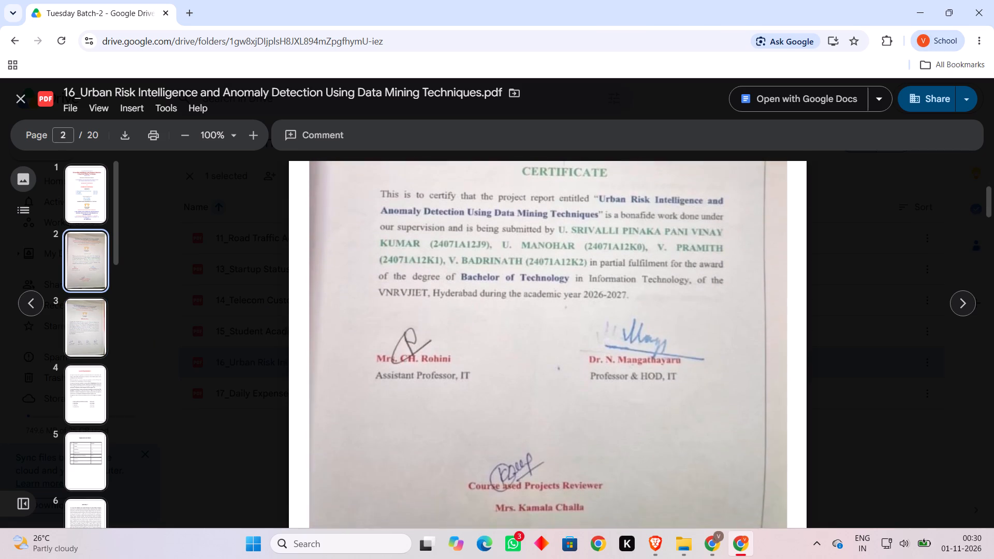
scroll(510, 363, "down", 17)
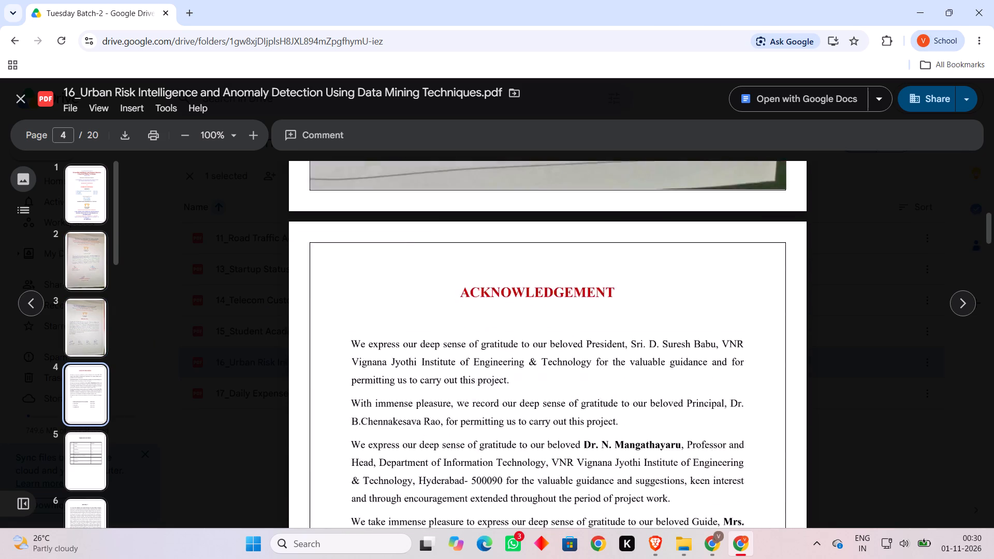
scroll(511, 359, "down", 2)
scroll(516, 359, "up", 19)
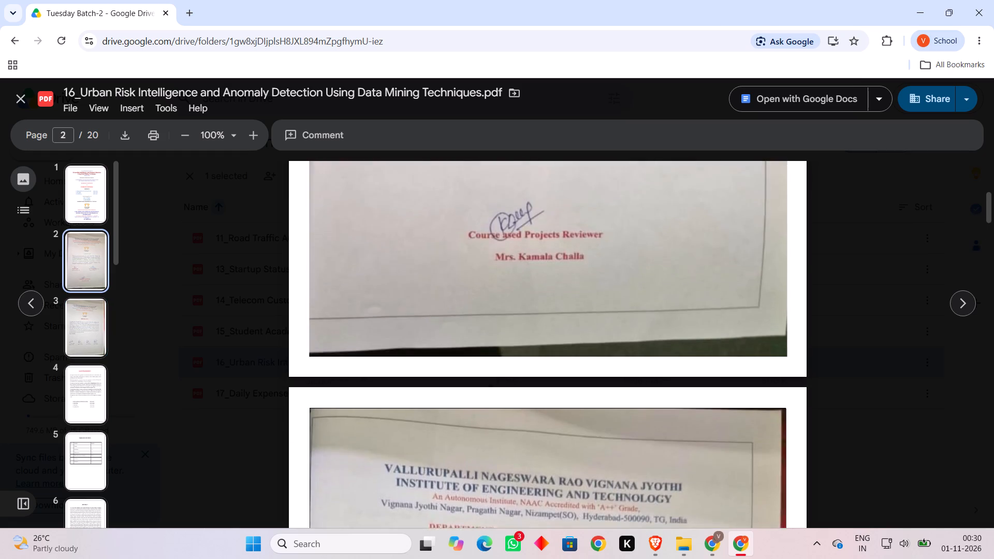
scroll(520, 359, "down", 1)
scroll(520, 359, "up", 16)
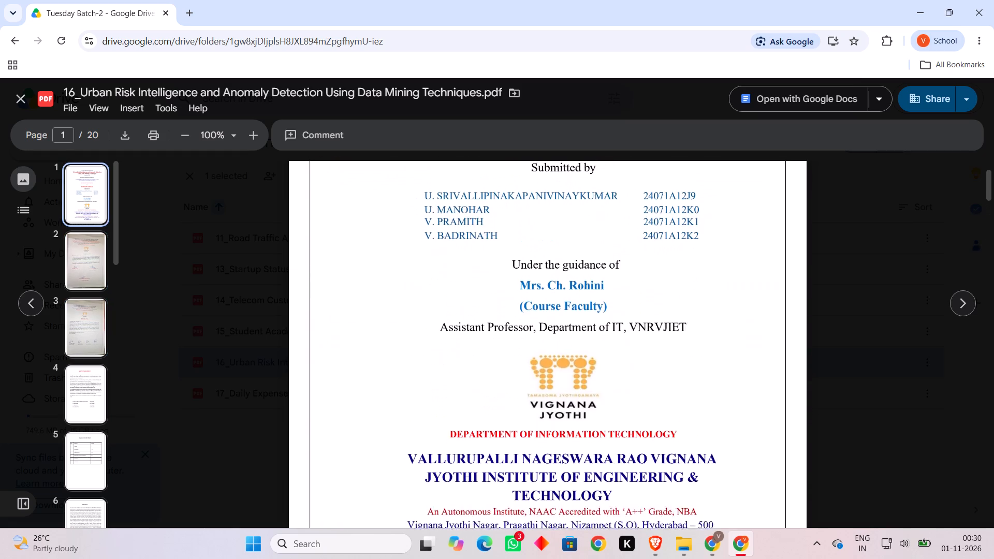
scroll(520, 359, "up", 5)
scroll(521, 359, "down", 1)
scroll(521, 359, "up", 8)
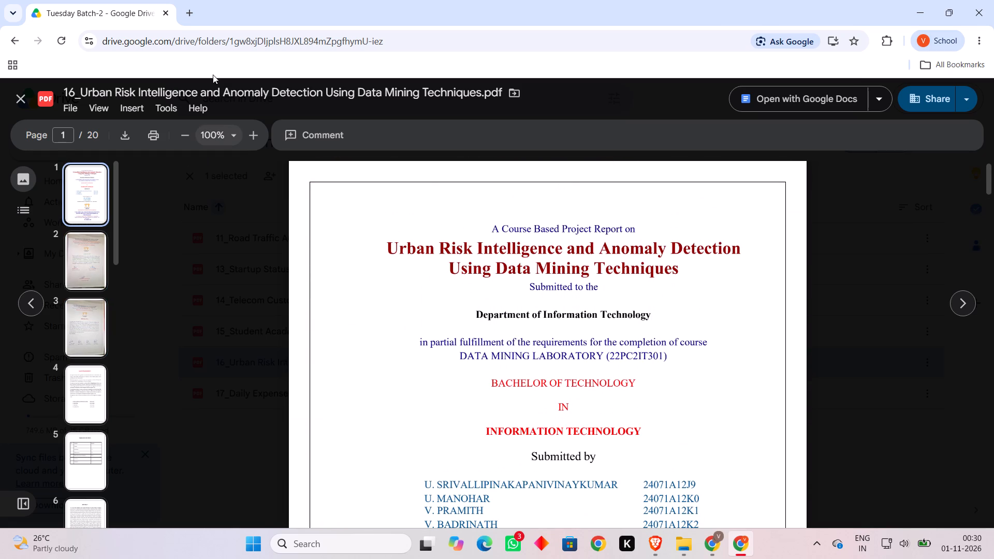
Close the Tuesday Batch-2 Drive tab showing the Urban Risk Intelligence report.
left_click(168, 12)
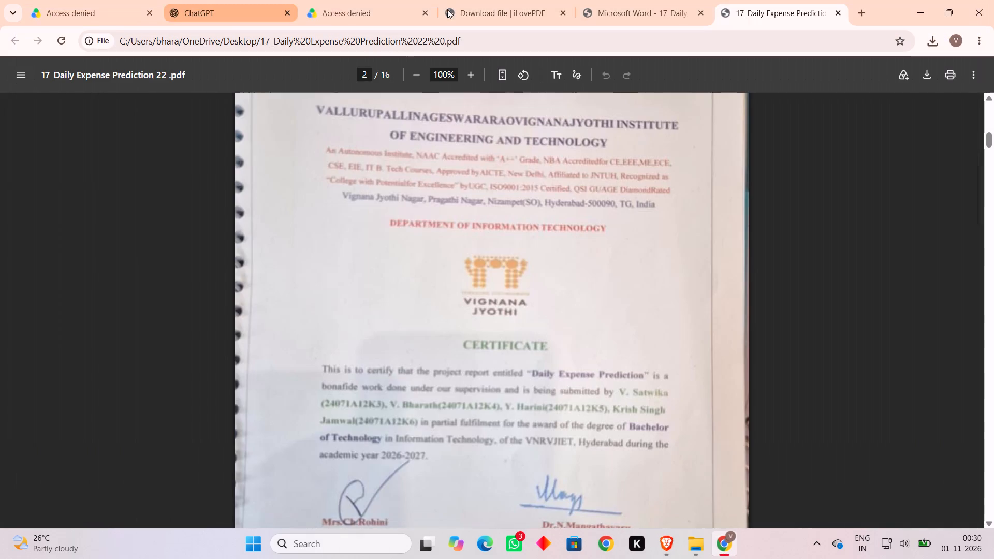
Examine the certificate and declaration photos on pages 2 and 3 of the 17_Daily Expense Prediction 22 PDF, continuing to page 4.
scroll(609, 249, "down", 2)
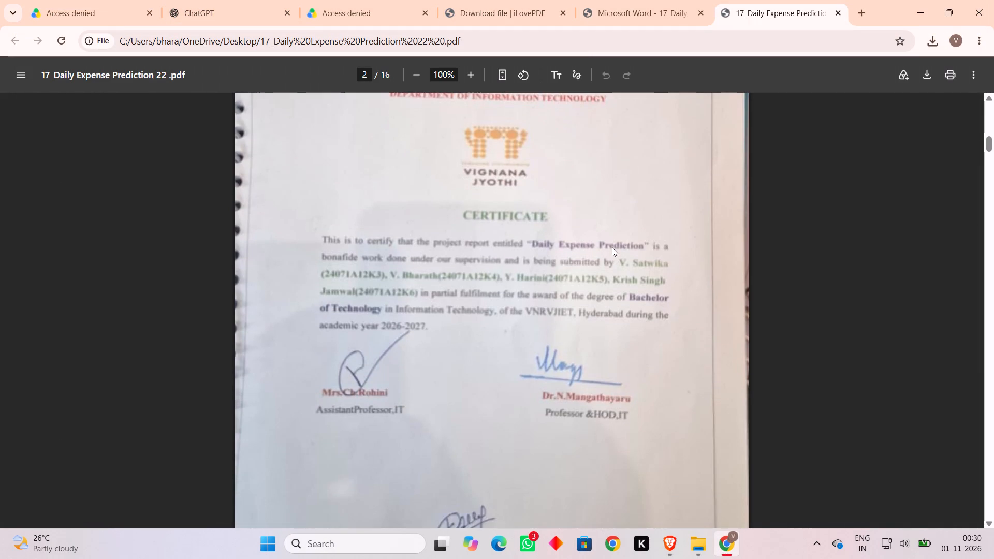
scroll(612, 247, "up", 4)
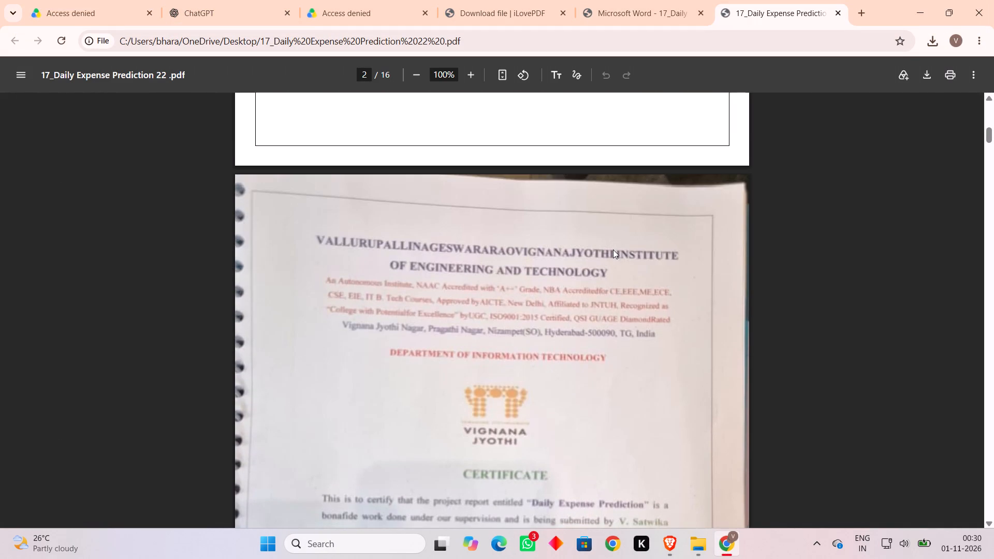
scroll(613, 249, "up", 8)
scroll(607, 222, "down", 10)
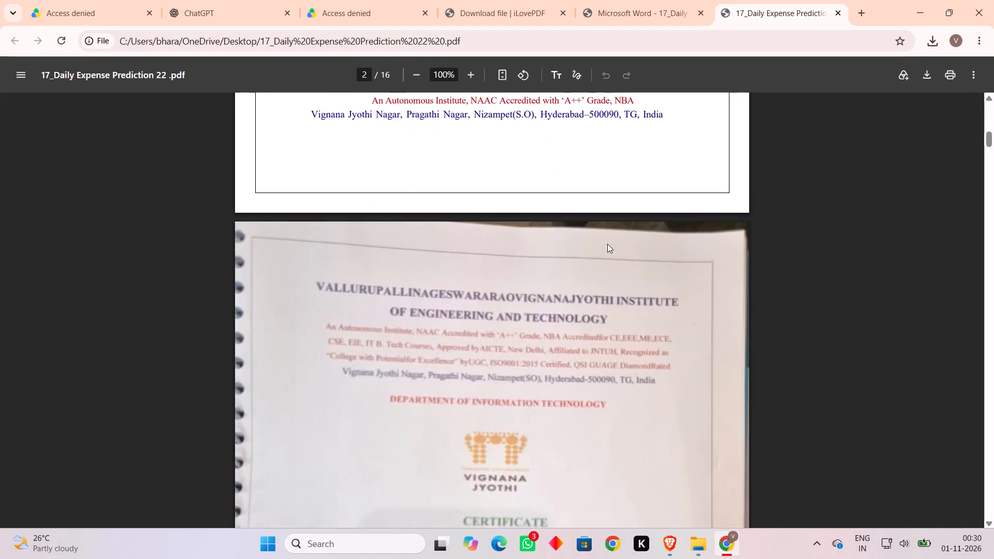
scroll(607, 244, "down", 12)
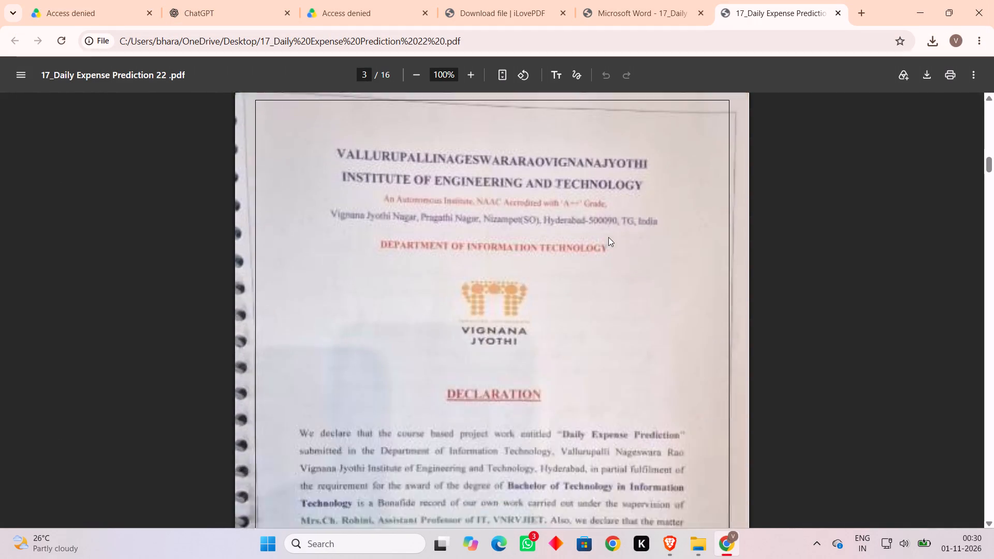
scroll(608, 237, "down", 15)
Close the Chrome window holding the Daily Expense Prediction PDF and the open File Explorer window.
left_click(993, 0)
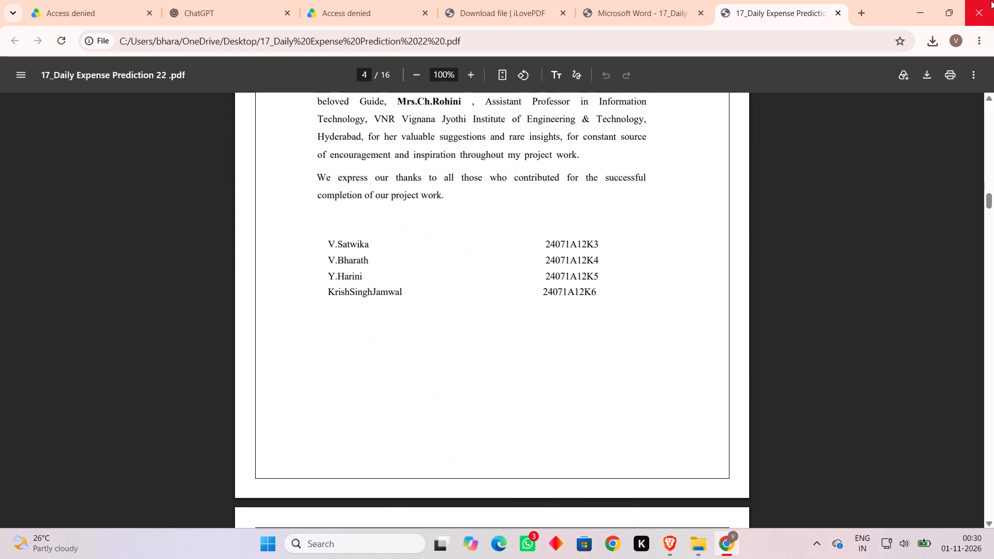